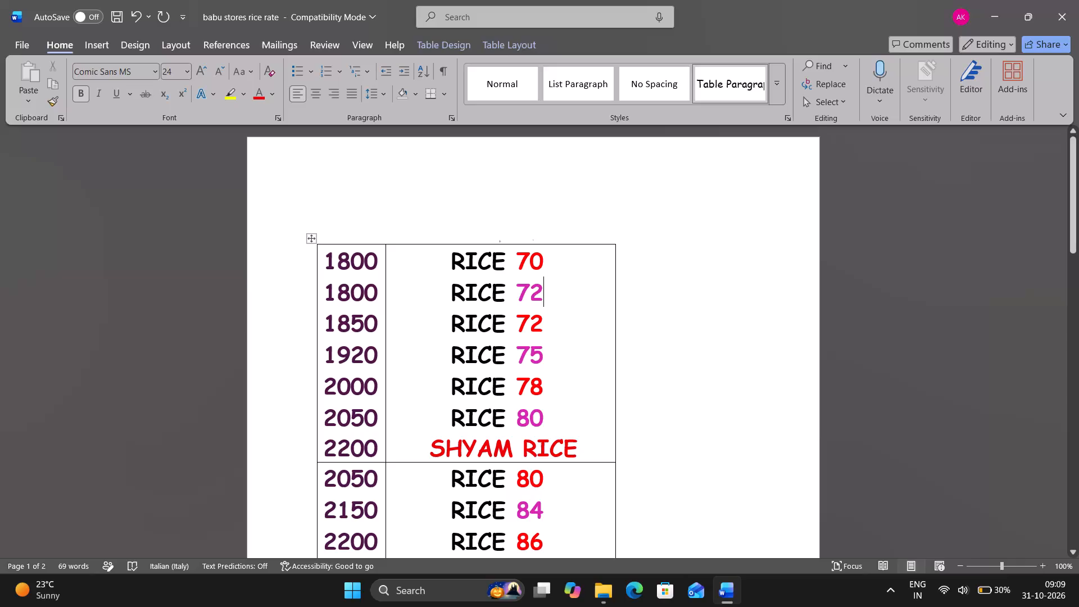
Change the price in the table's second row, beside the first RICE 72 entry, to 1850.
{"action": "left_click", "coordinate": [360, 298]}
{"action": "key", "text": "BackSpace"}
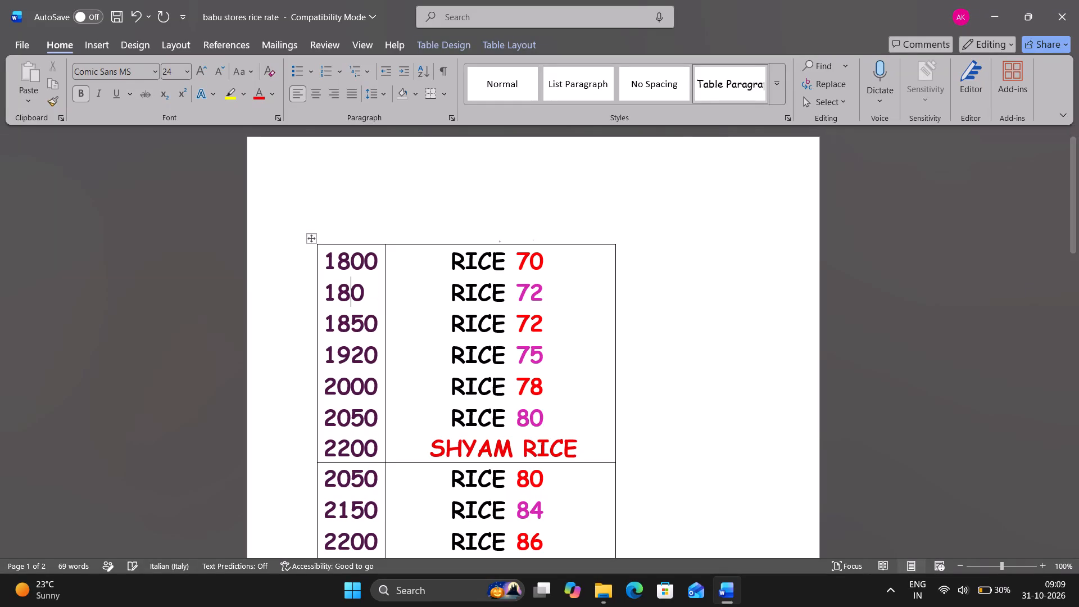
{"action": "key", "text": "0"}
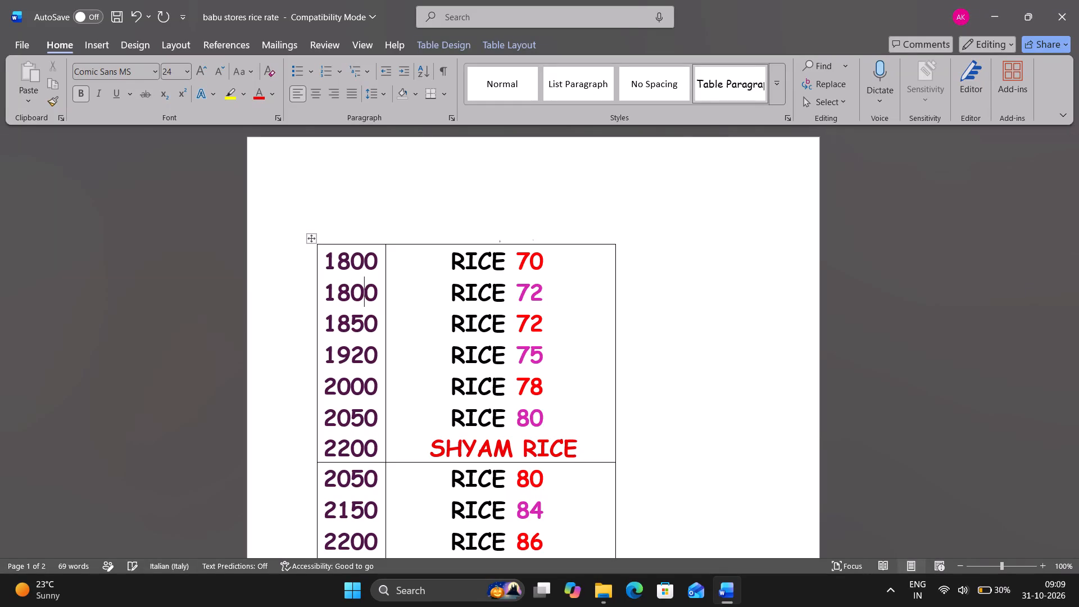
{"action": "key", "text": "BackSpace"}
{"action": "key", "text": "5"}
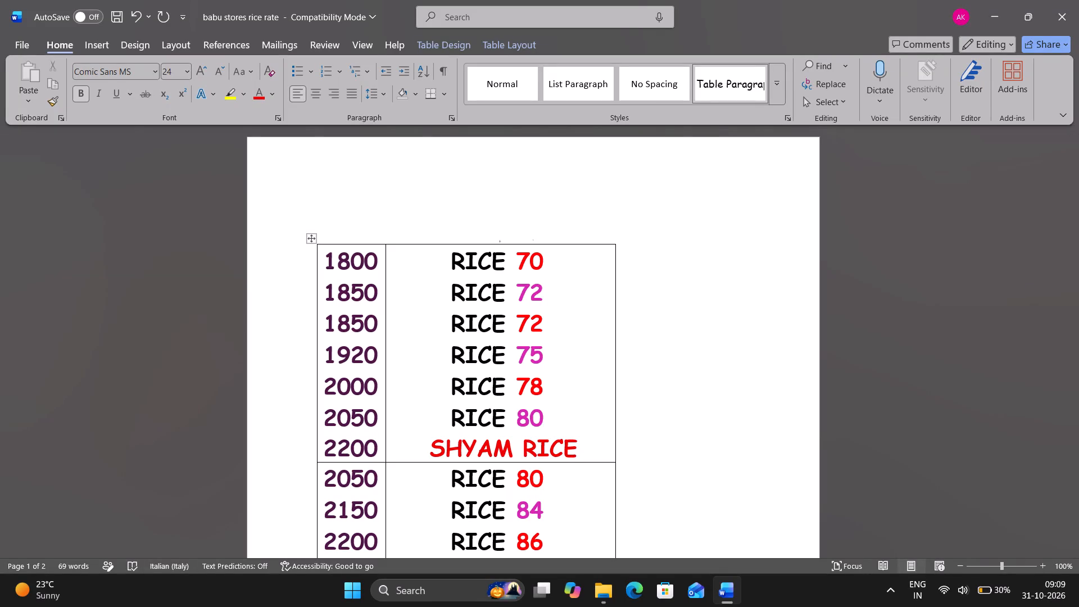
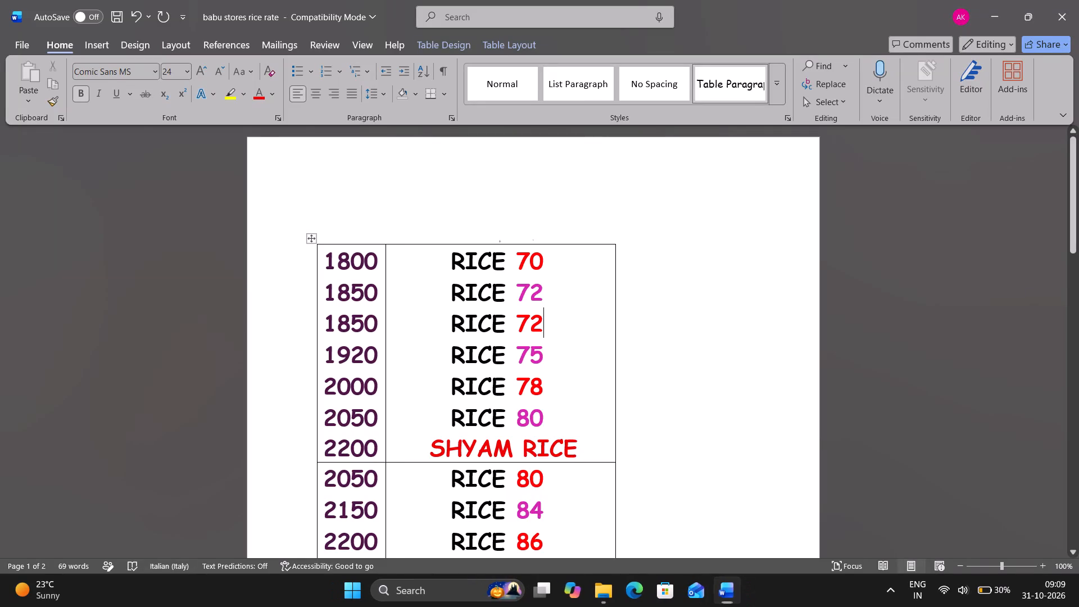
Update the table's third row so that it reads RICE 74 with a price of 1900.
{"action": "key", "text": "BackSpace"}
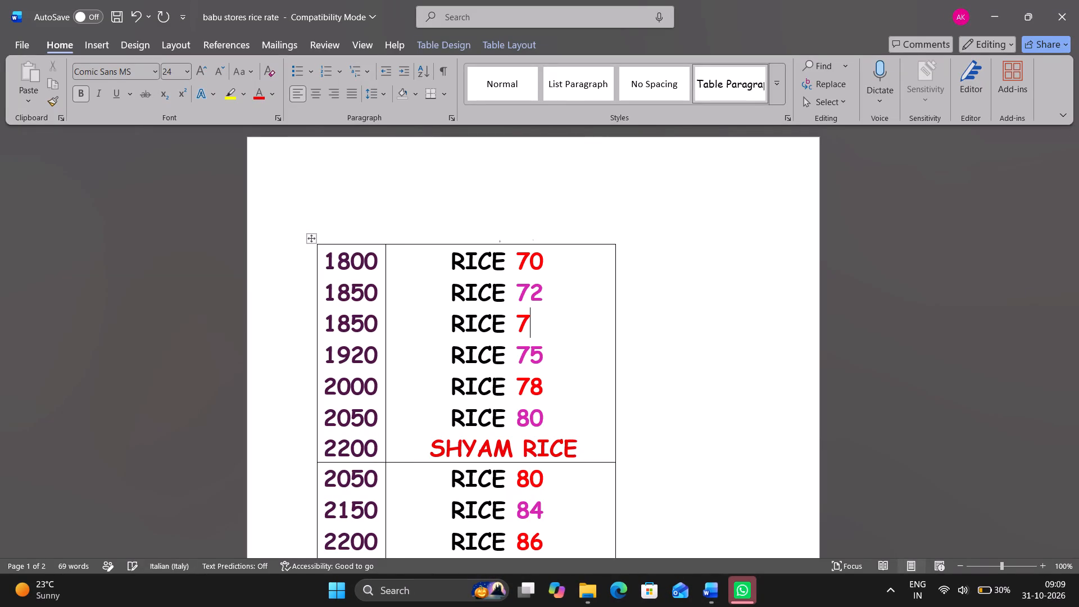
{"action": "key", "text": "4"}
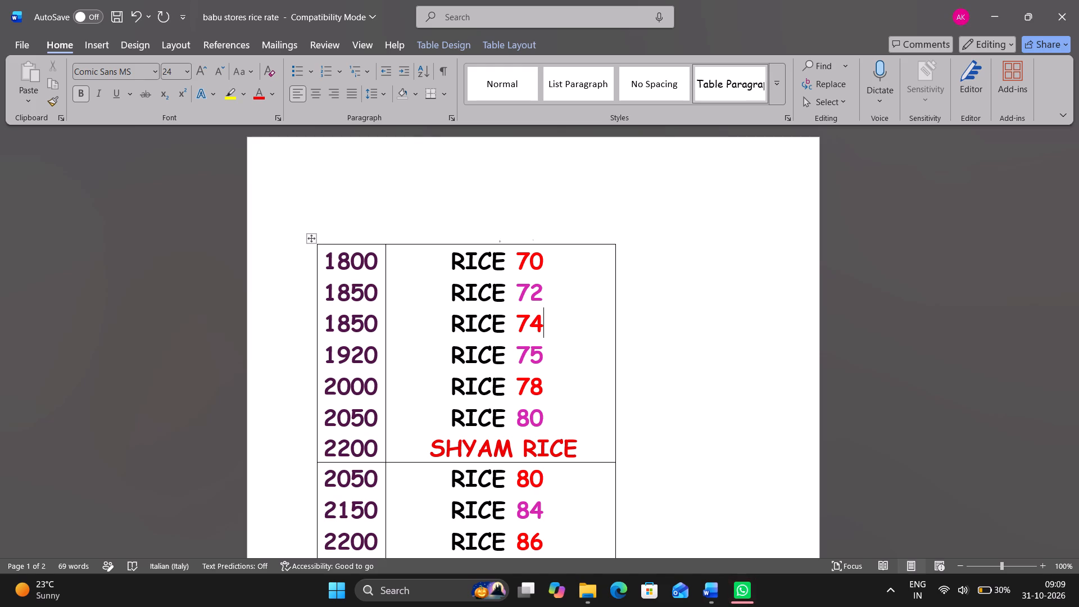
{"action": "left_click", "coordinate": [366, 327]}
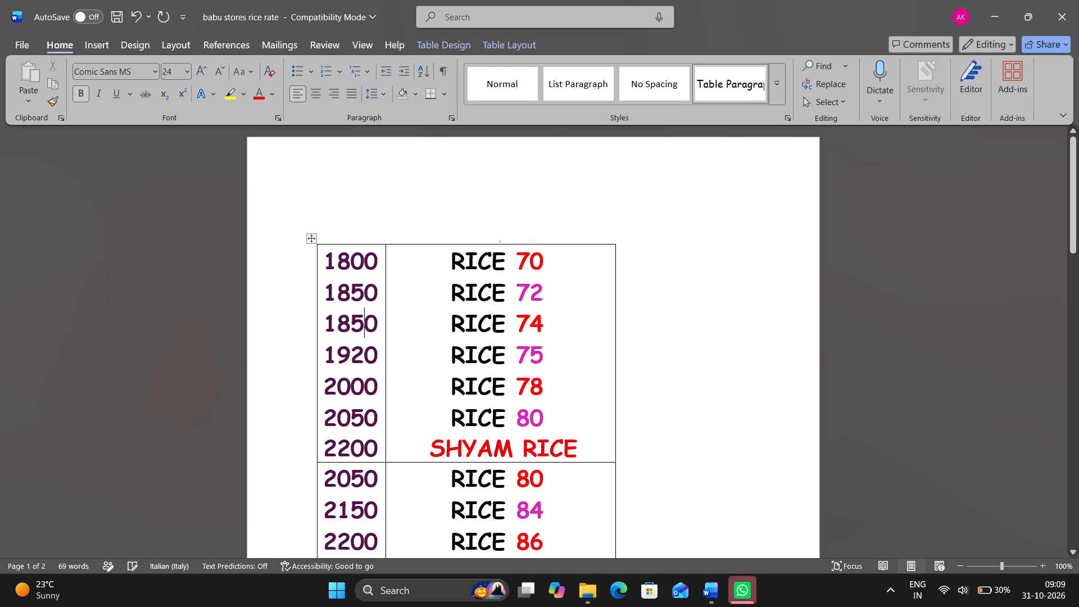
{"action": "key", "text": "BackSpace"}
{"action": "key", "text": "BackSpace"}
{"action": "type", "text": "90"}
Update the table's fourth row so that it reads RICE 78 with a price of 2000.
{"action": "left_click", "coordinate": [543, 355]}
{"action": "key", "text": "BackSpace"}
{"action": "key", "text": "8"}
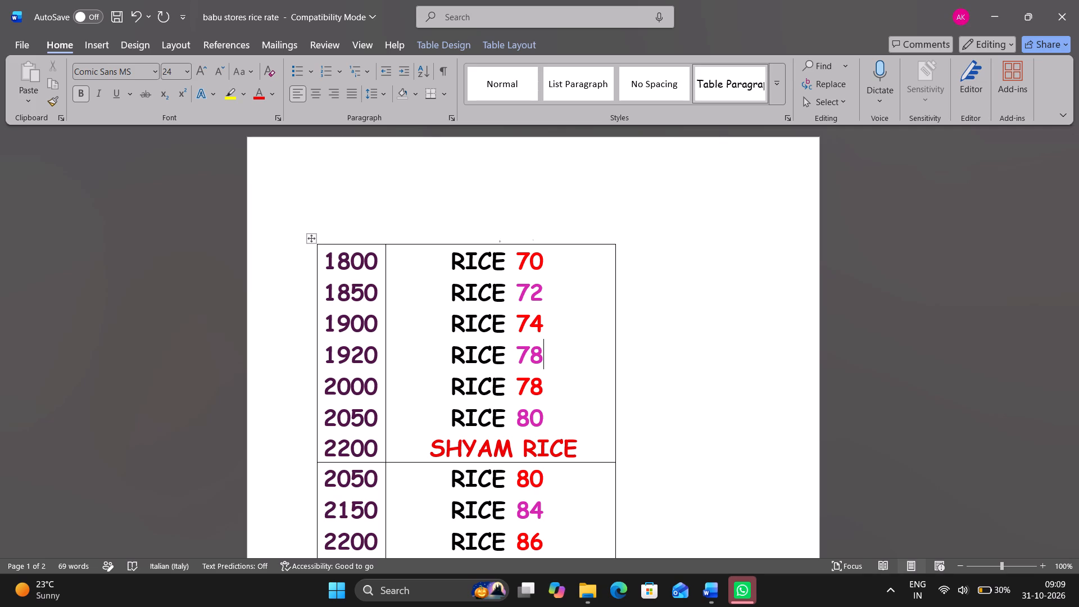
{"action": "left_click", "coordinate": [365, 348]}
{"action": "key", "text": "BackSpace"}
{"action": "key", "text": "BackSpace"}
{"action": "key", "text": "BackSpace"}
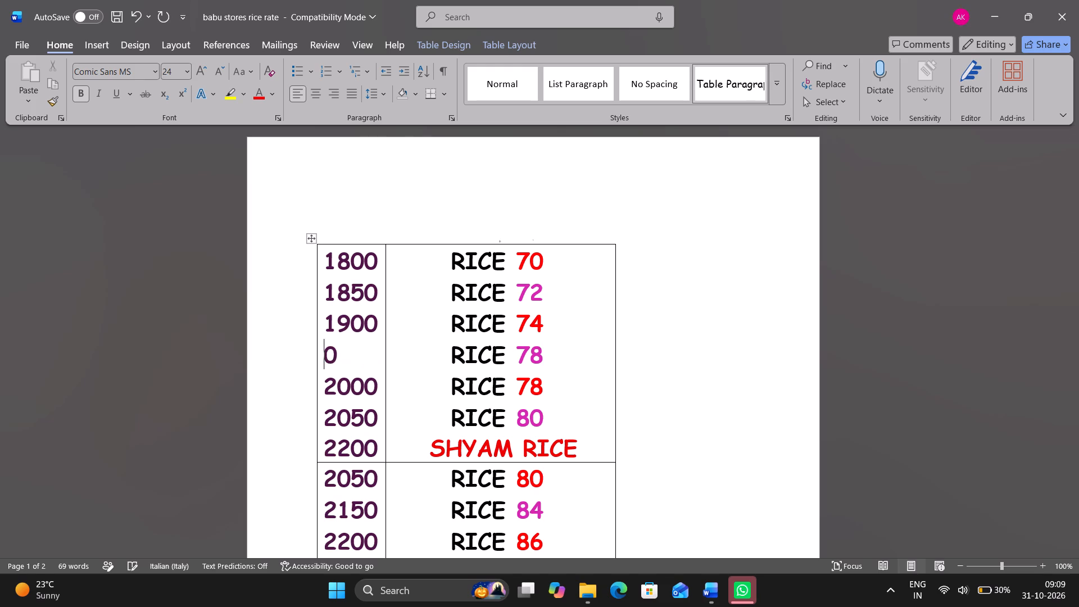
{"action": "type", "text": "200"}
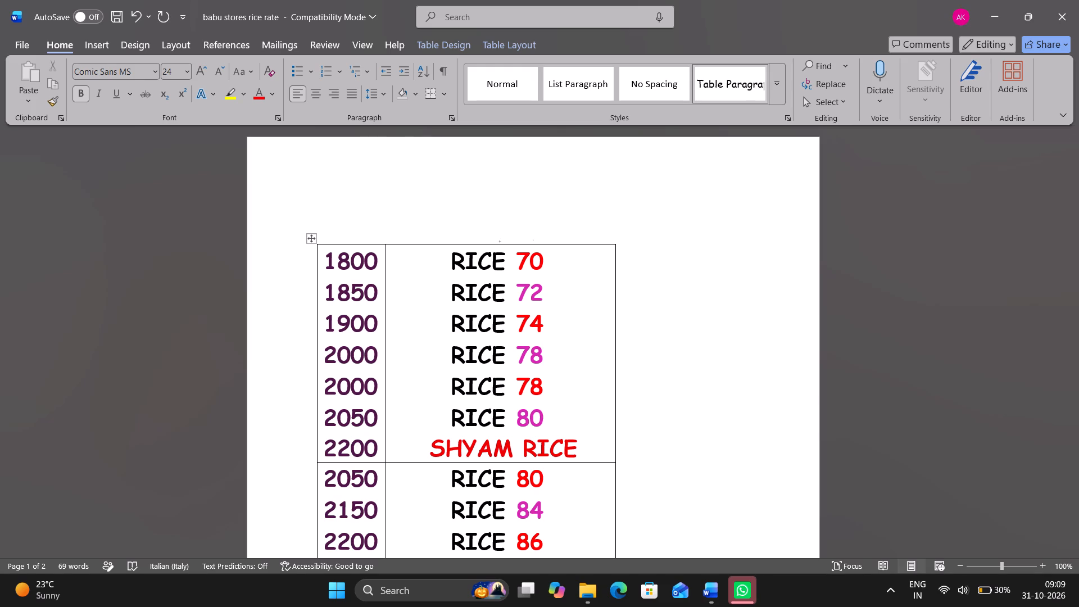
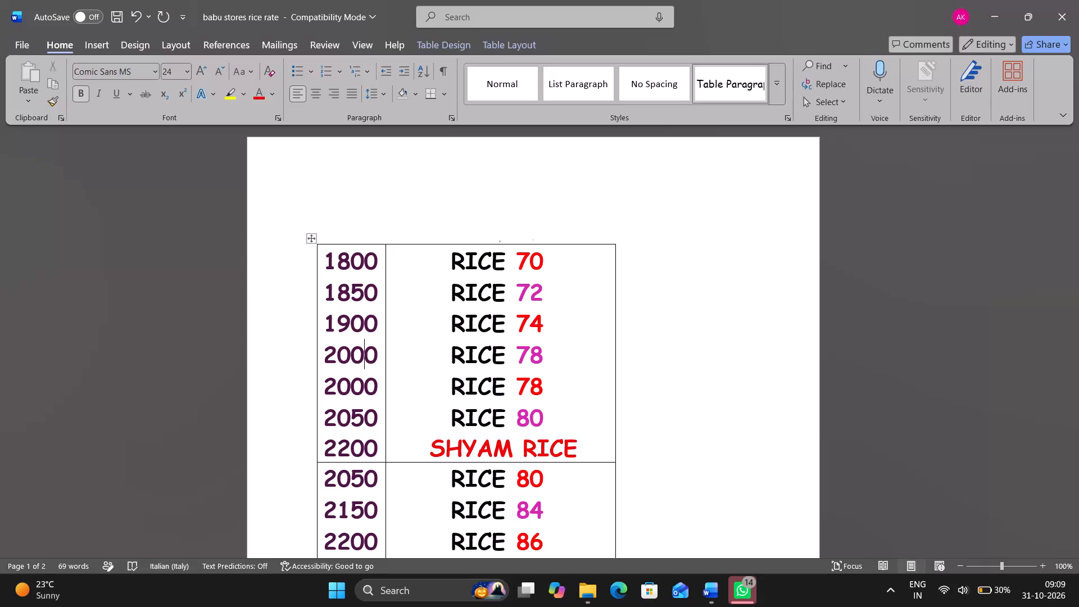
Update the table's fifth row so that it reads RICE 80 with a price of 2050.
{"action": "left_click", "coordinate": [551, 385]}
{"action": "key", "text": "BackSpace"}
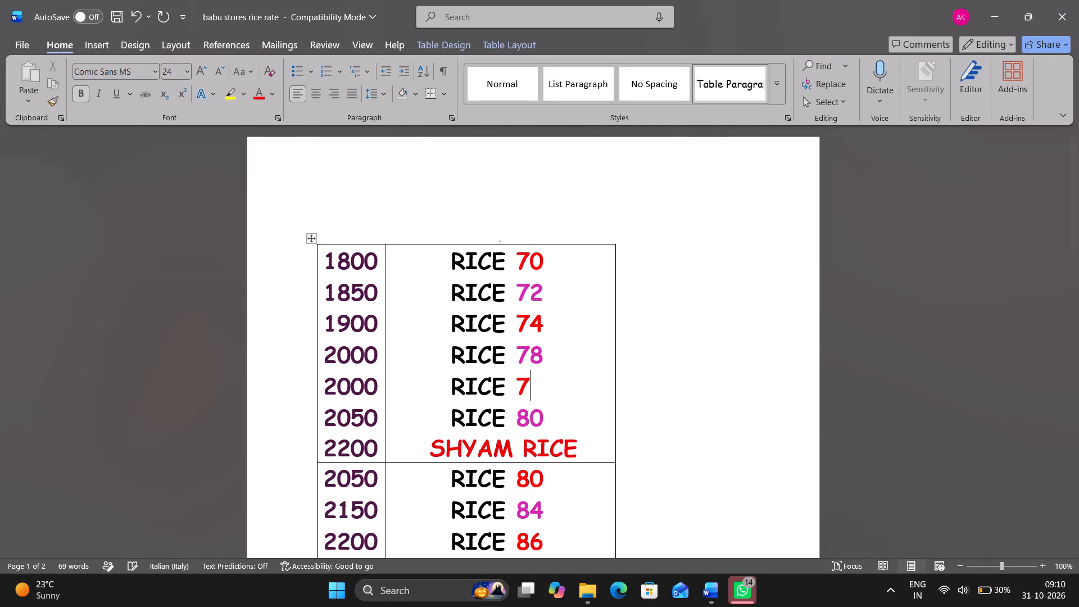
{"action": "key", "text": "BackSpace"}
{"action": "type", "text": "80"}
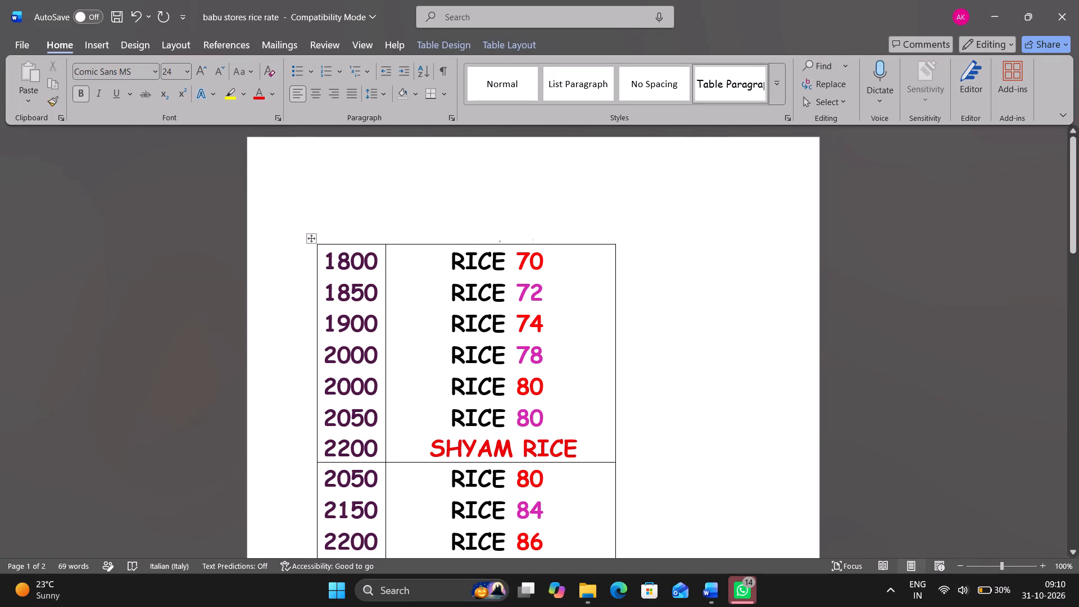
{"action": "left_click", "coordinate": [362, 390]}
{"action": "key", "text": "BackSpace"}
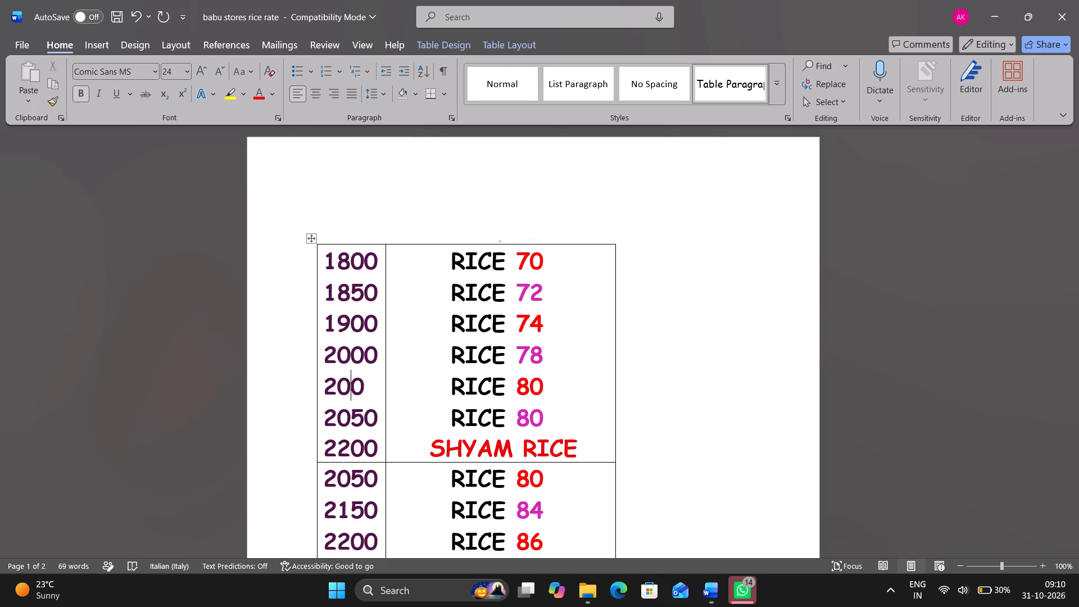
{"action": "key", "text": "5"}
Update the table's sixth row so that it reads RICE 82 with a price of 2100.
{"action": "left_click", "coordinate": [546, 416]}
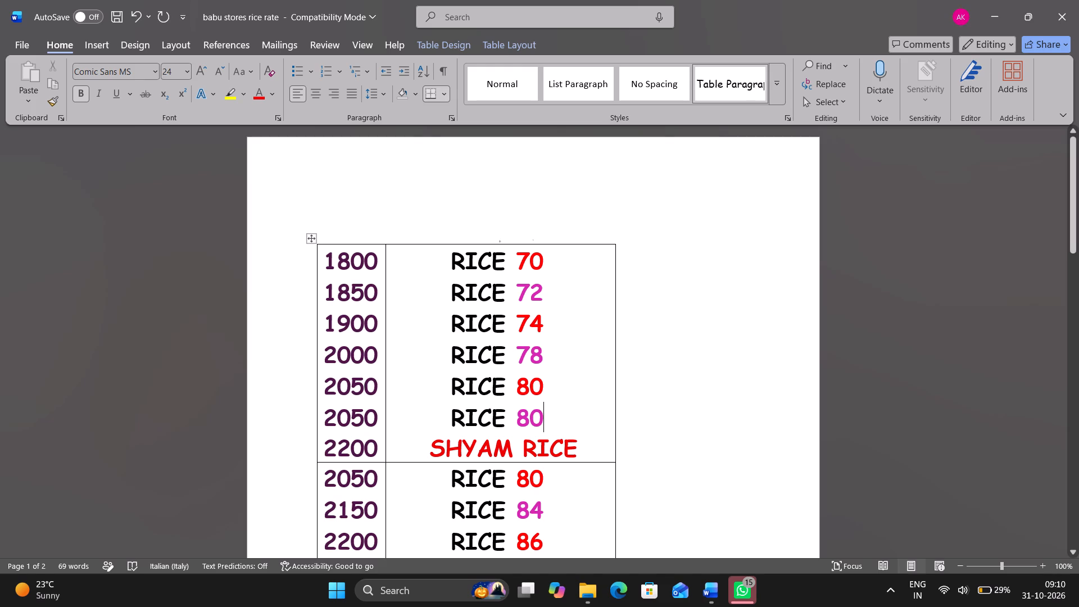
{"action": "key", "text": "BackSpace"}
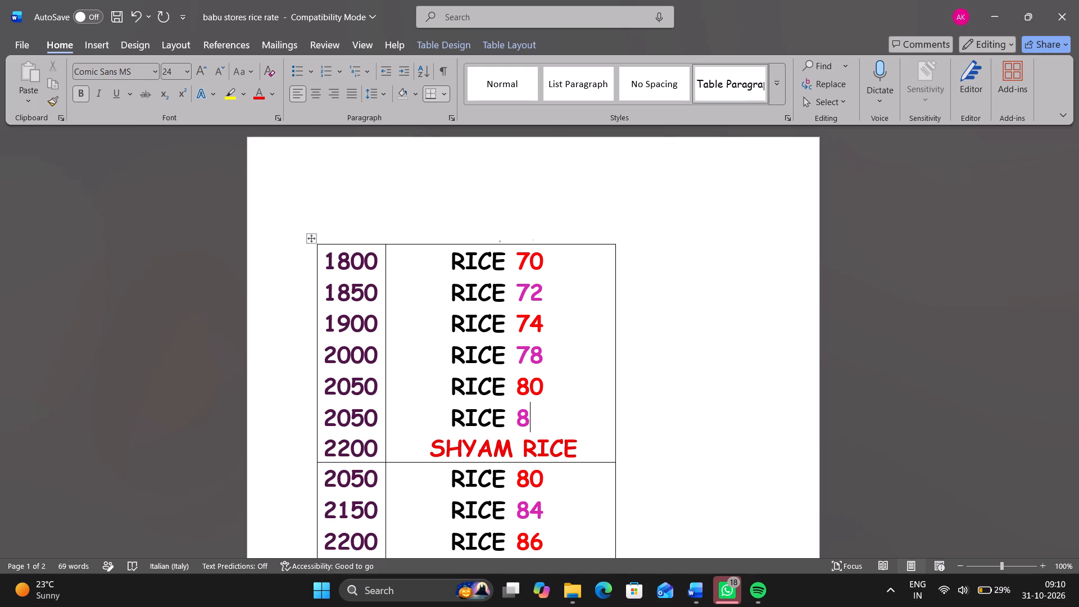
{"action": "key", "text": "2"}
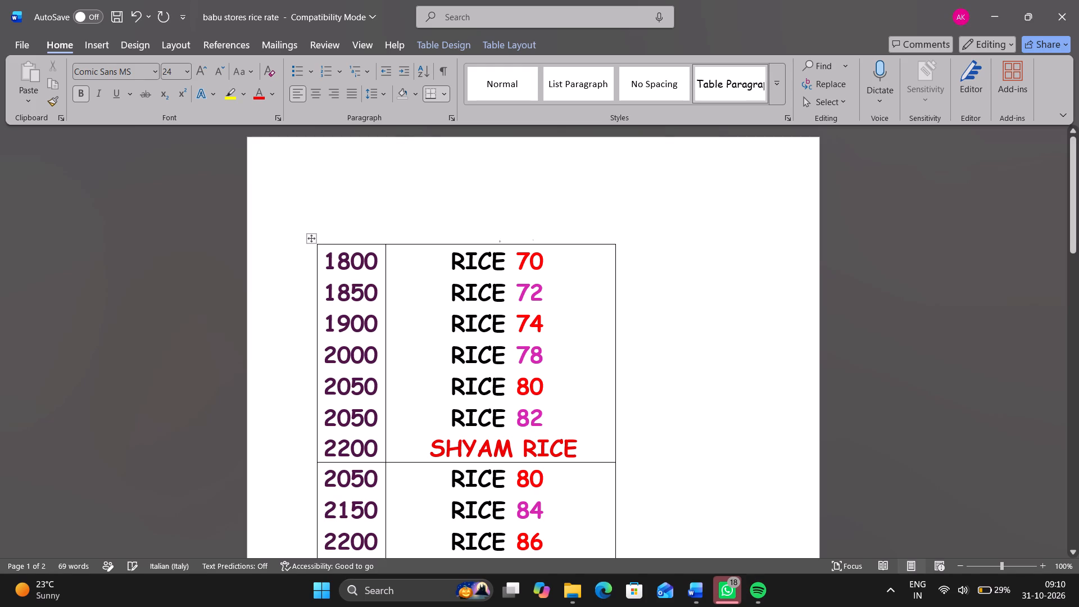
{"action": "left_click", "coordinate": [363, 416]}
{"action": "key", "text": "BackSpace"}
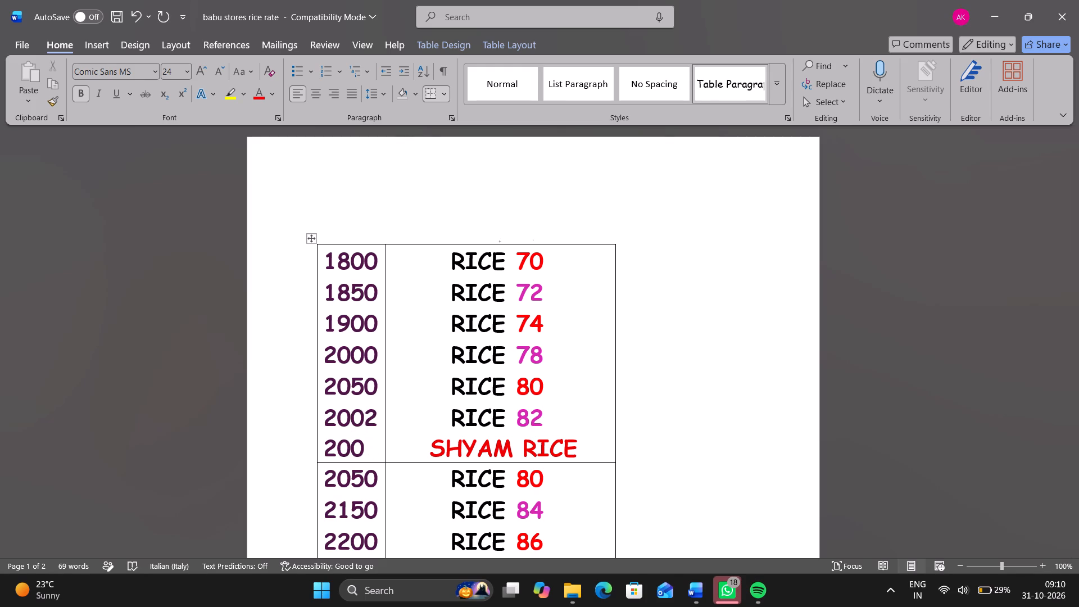
{"action": "key", "text": "BackSpace"}
{"action": "type", "text": "100"}
{"action": "key", "text": "BackSpace"}
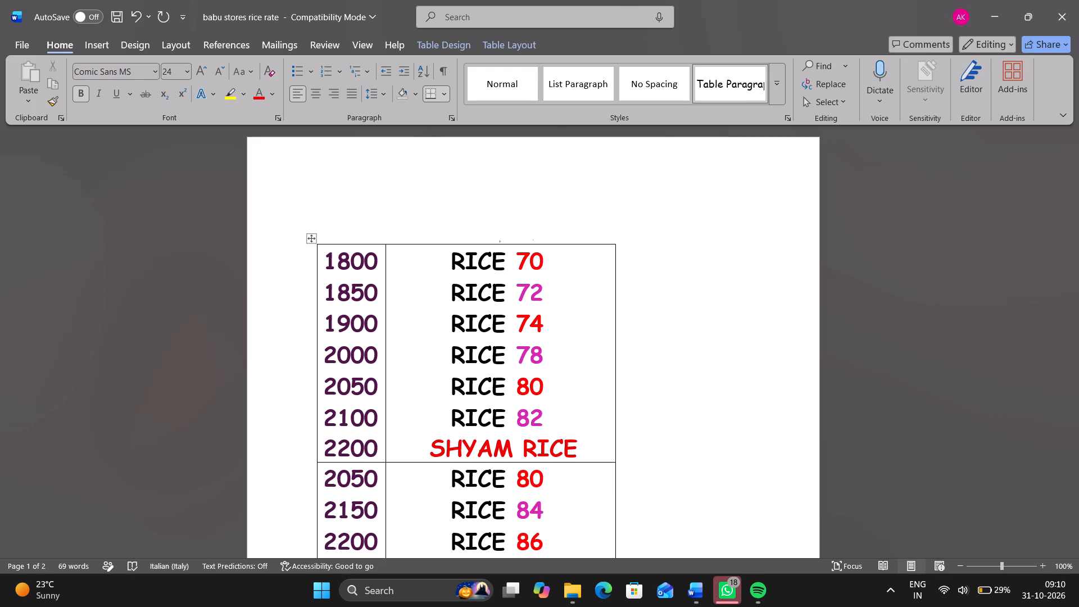
{"action": "scroll", "coordinate": [388, 457], "scroll_direction": "down", "scroll_amount": 1}
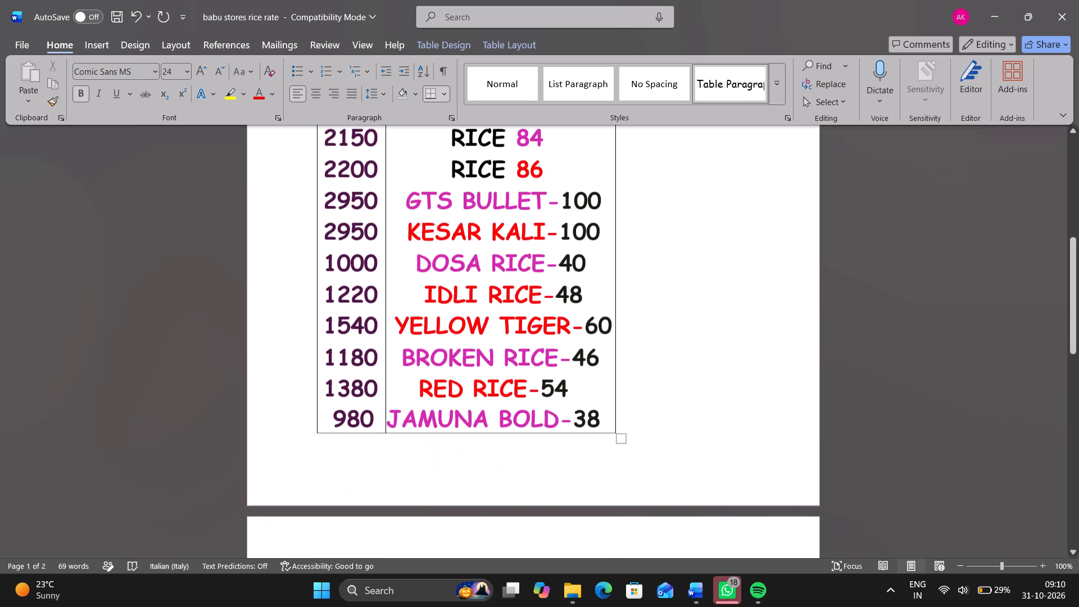
{"action": "scroll", "coordinate": [388, 457], "scroll_direction": "down", "scroll_amount": 1}
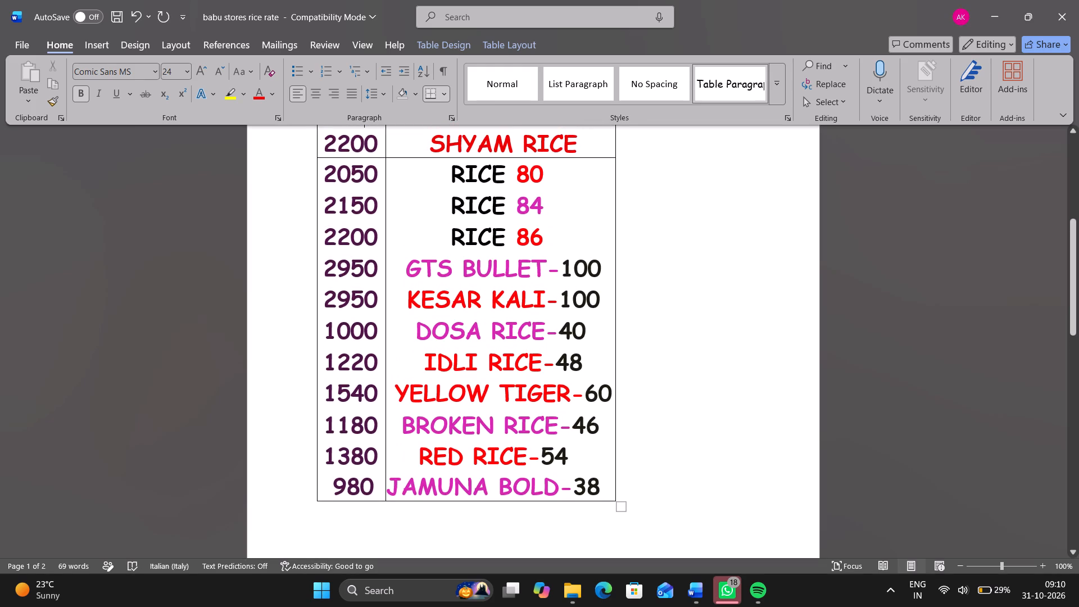
{"action": "left_click", "coordinate": [543, 175]}
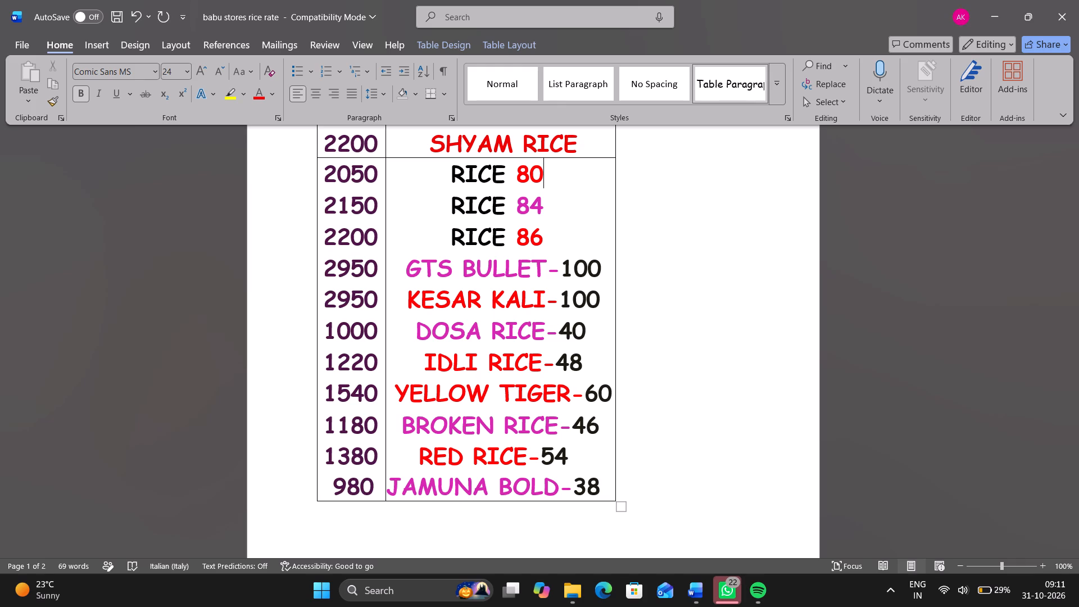
{"action": "scroll", "coordinate": [543, 175], "scroll_direction": "up", "scroll_amount": 1}
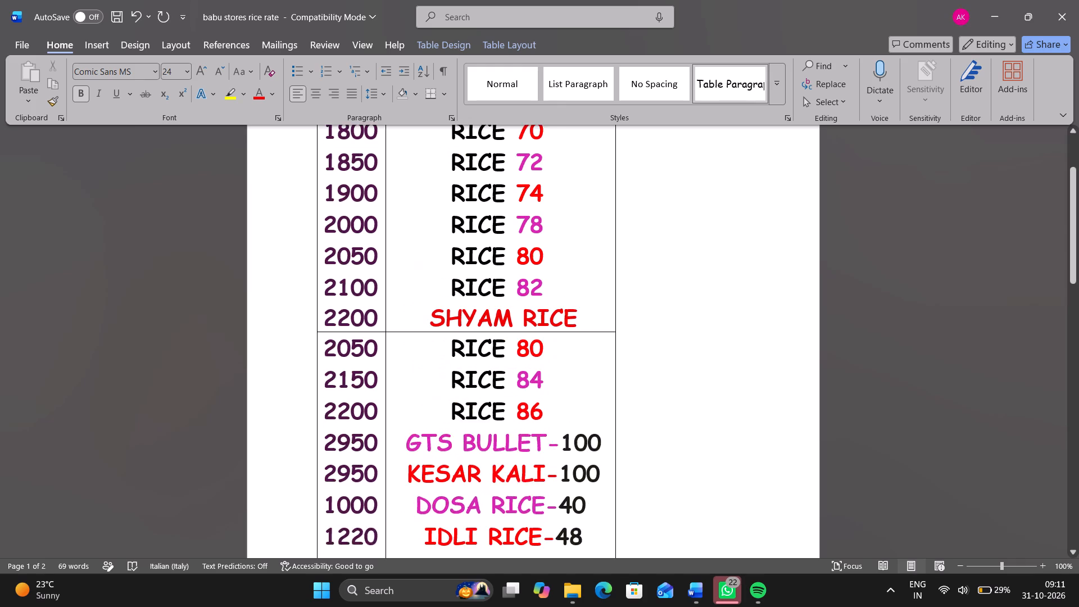
{"action": "scroll", "coordinate": [543, 175], "scroll_direction": "up", "scroll_amount": 1}
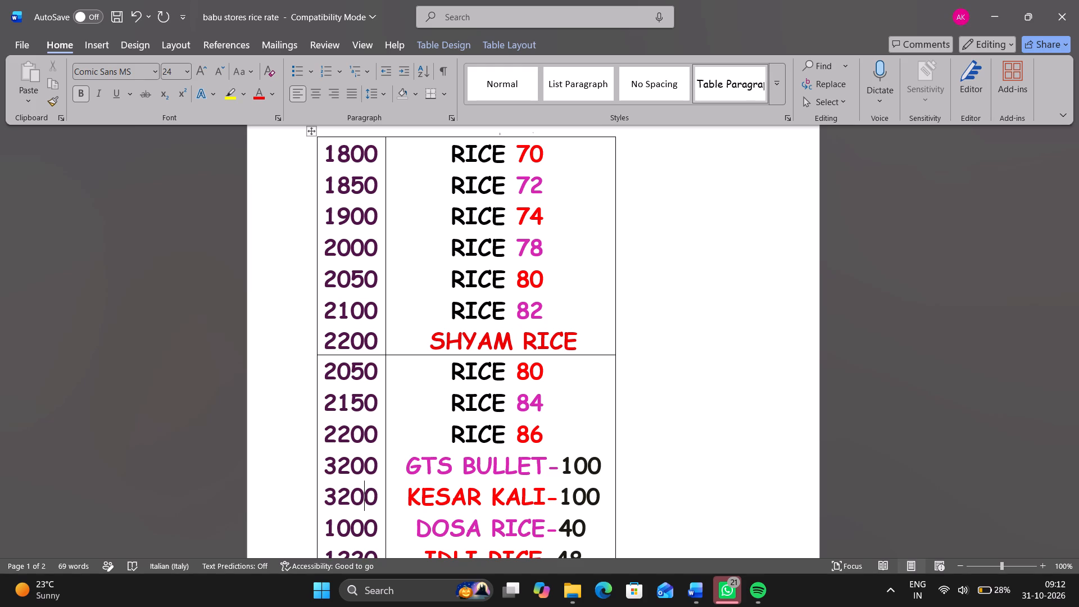
Change the number after both the GTS BULLET and KESAR KALI names to 108.
{"action": "left_click", "coordinate": [605, 470]}
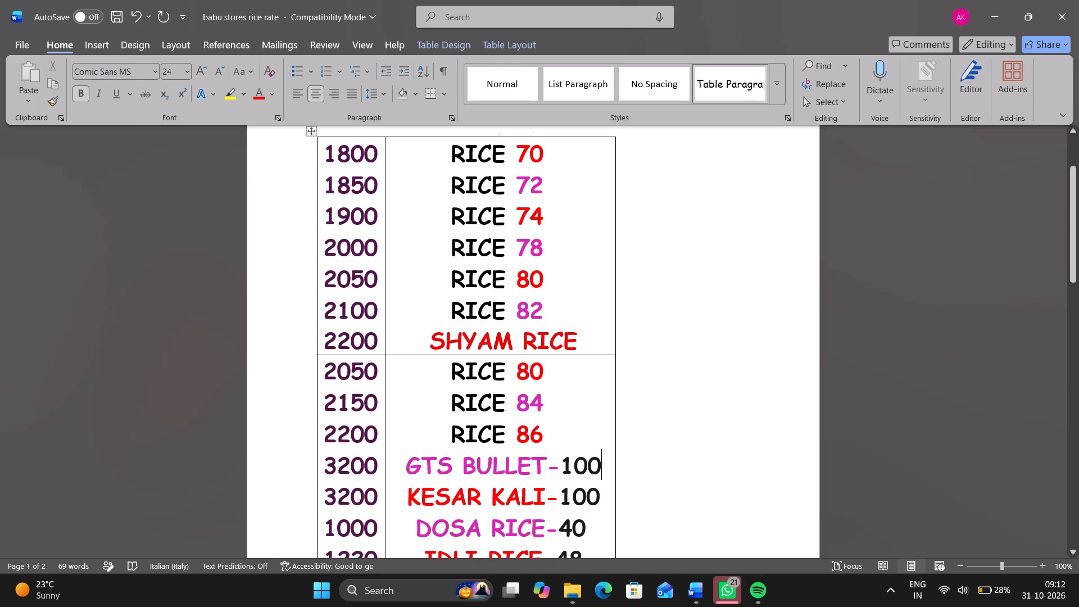
{"action": "key", "text": "BackSpace"}
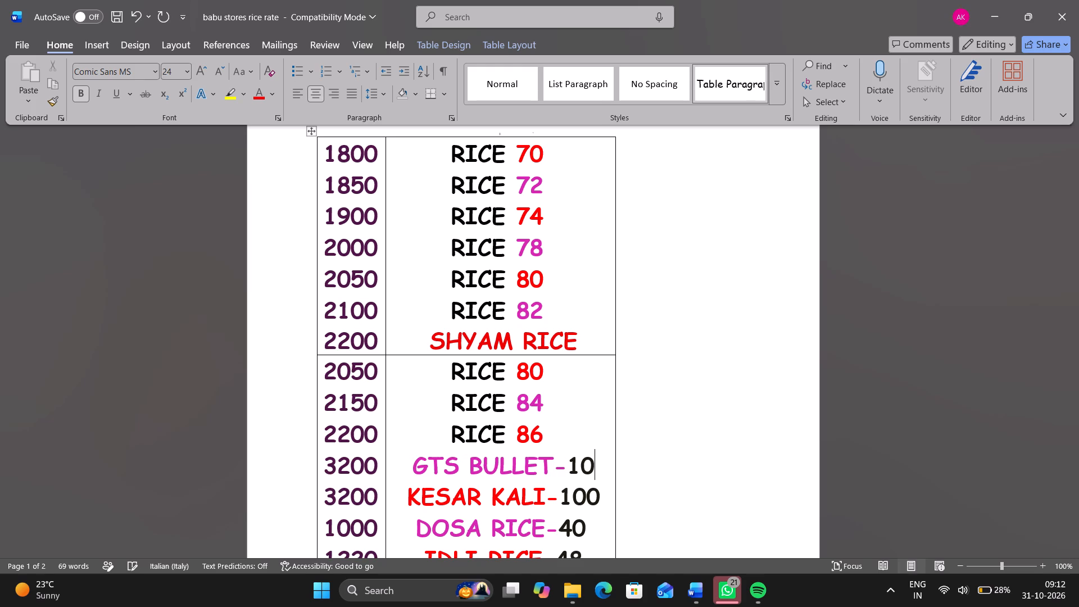
{"action": "key", "text": "7"}
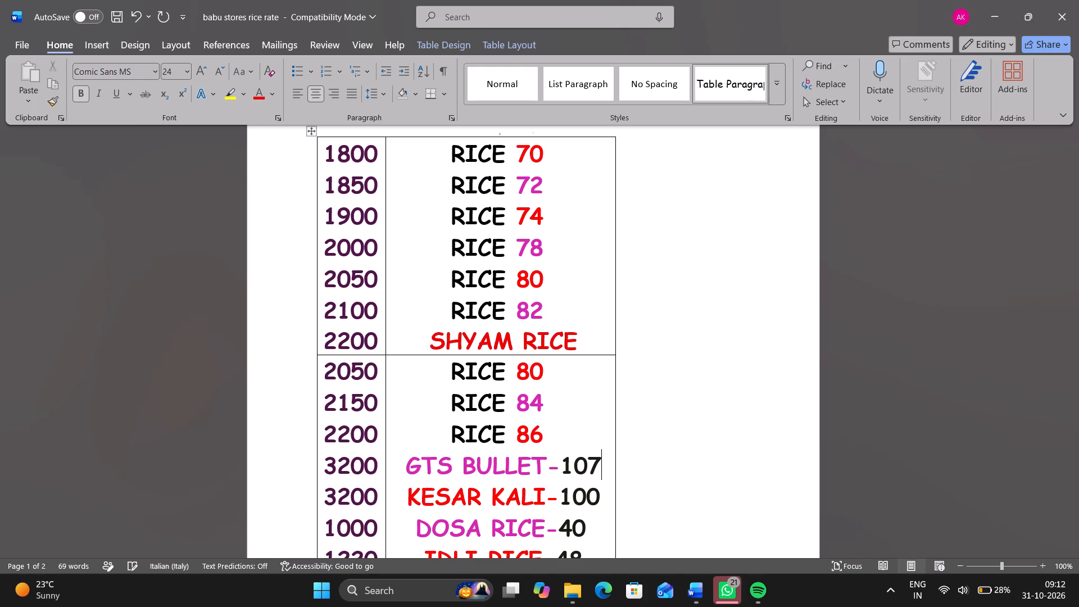
{"action": "key", "text": "Down"}
{"action": "key", "text": "BackSpace"}
{"action": "key", "text": "8"}
{"action": "key", "text": "Down"}
{"action": "key", "text": "BackSpace"}
{"action": "key", "text": "8"}
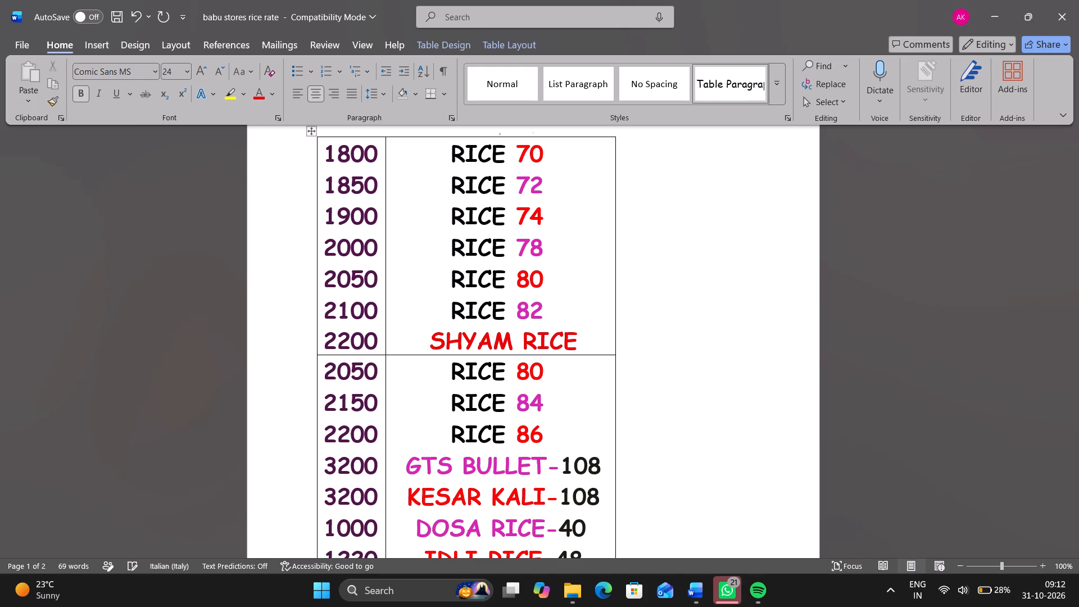
Update the IDLI RICE row so that it reads IDLI RICE-50 with a price of 1280.
{"action": "scroll", "coordinate": [496, 426], "scroll_direction": "down", "scroll_amount": 2}
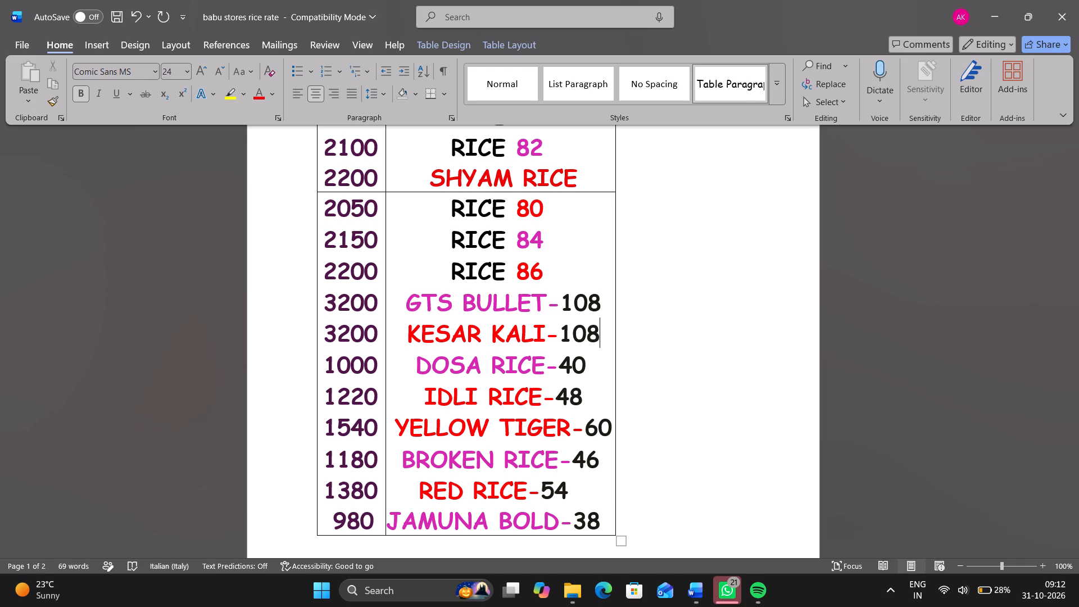
{"action": "left_click", "coordinate": [583, 396]}
{"action": "key", "text": "BackSpace"}
{"action": "key", "text": "BackSpace"}
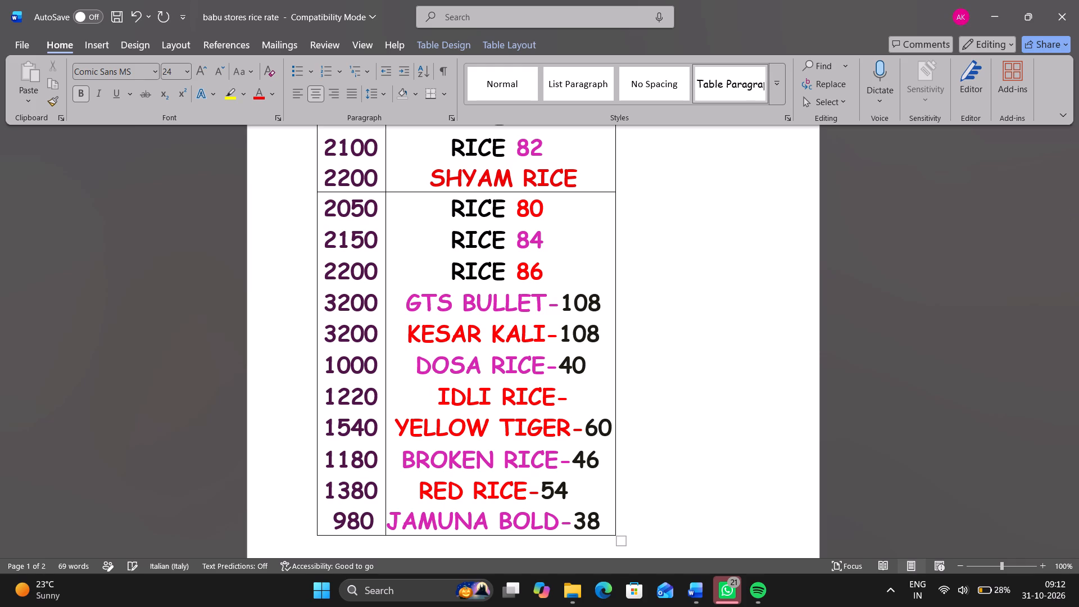
{"action": "type", "text": "50"}
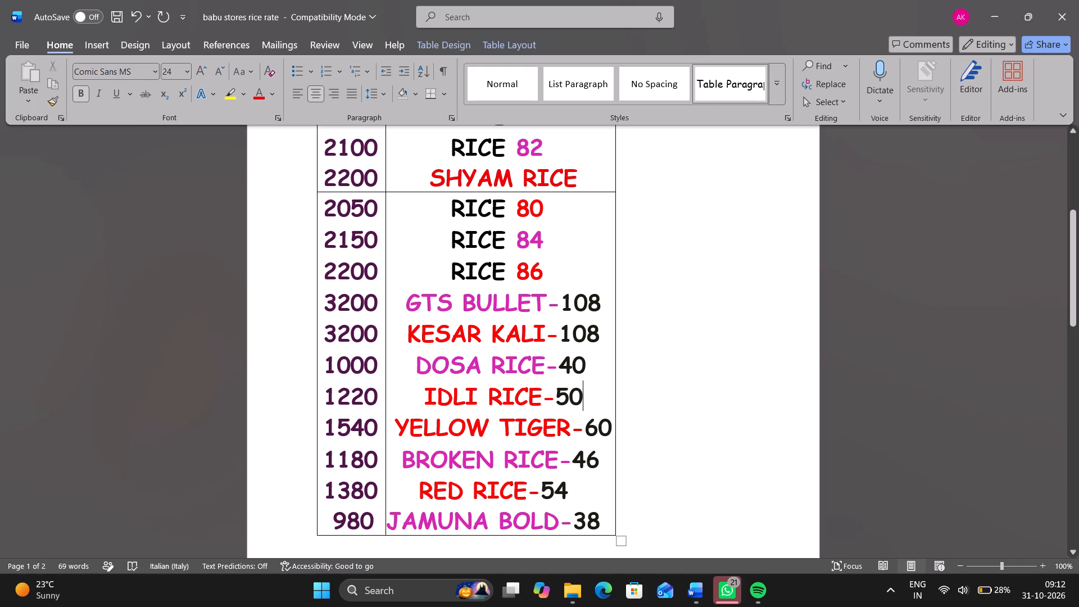
{"action": "left_click", "coordinate": [364, 395]}
{"action": "key", "text": "BackSpace"}
{"action": "key", "text": "8"}
{"action": "scroll", "coordinate": [548, 426], "scroll_direction": "down", "scroll_amount": 1}
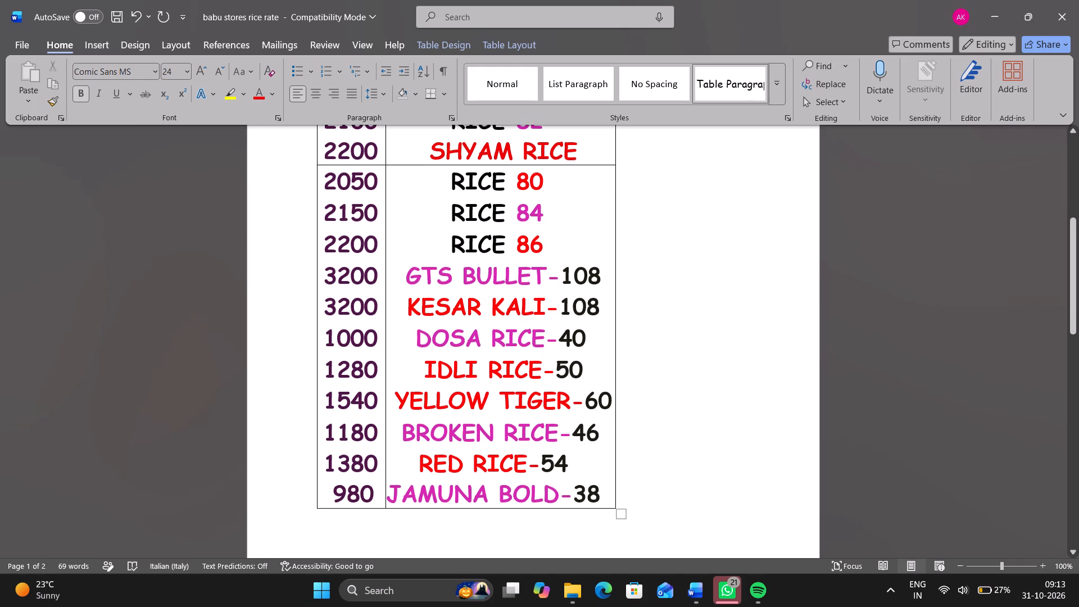
{"action": "scroll", "coordinate": [548, 426], "scroll_direction": "down", "scroll_amount": 1}
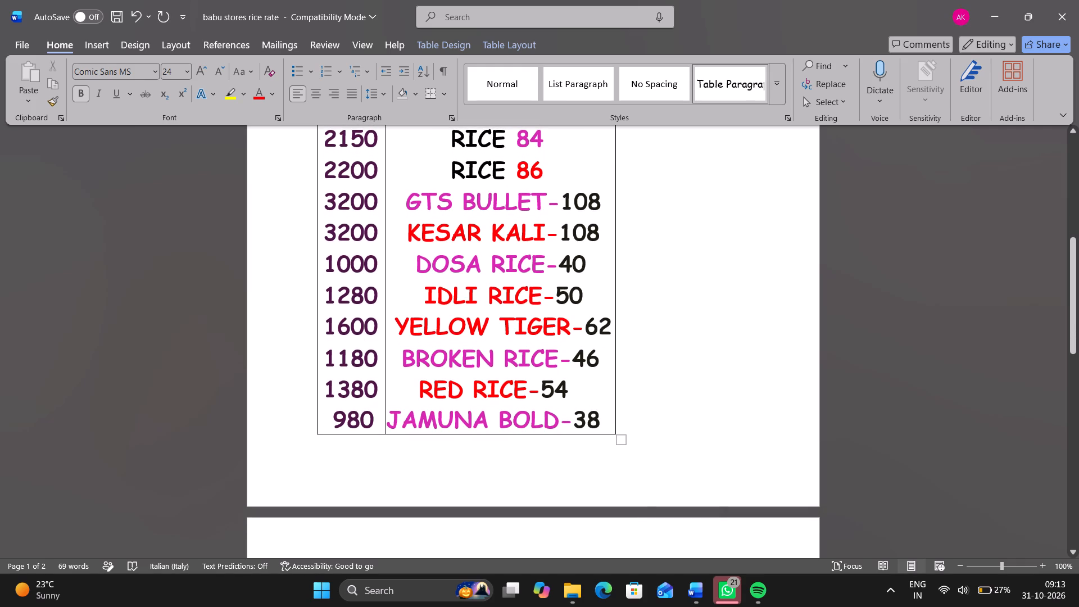
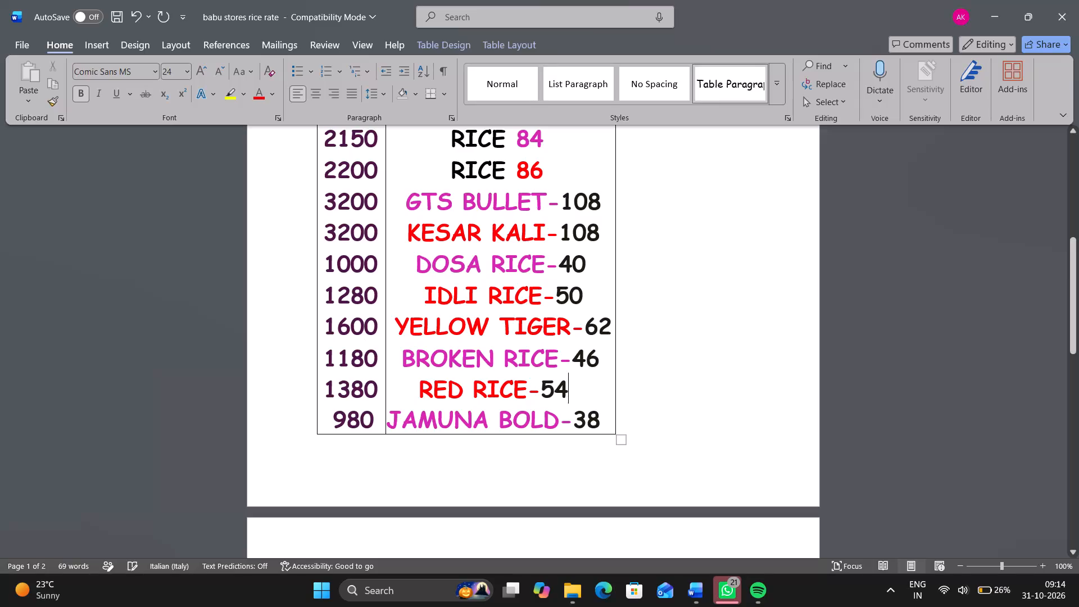
Update the RED RICE row so that it reads RED RICE-56 with a price of 1430.
{"action": "key", "text": "BackSpace"}
{"action": "key", "text": "6"}
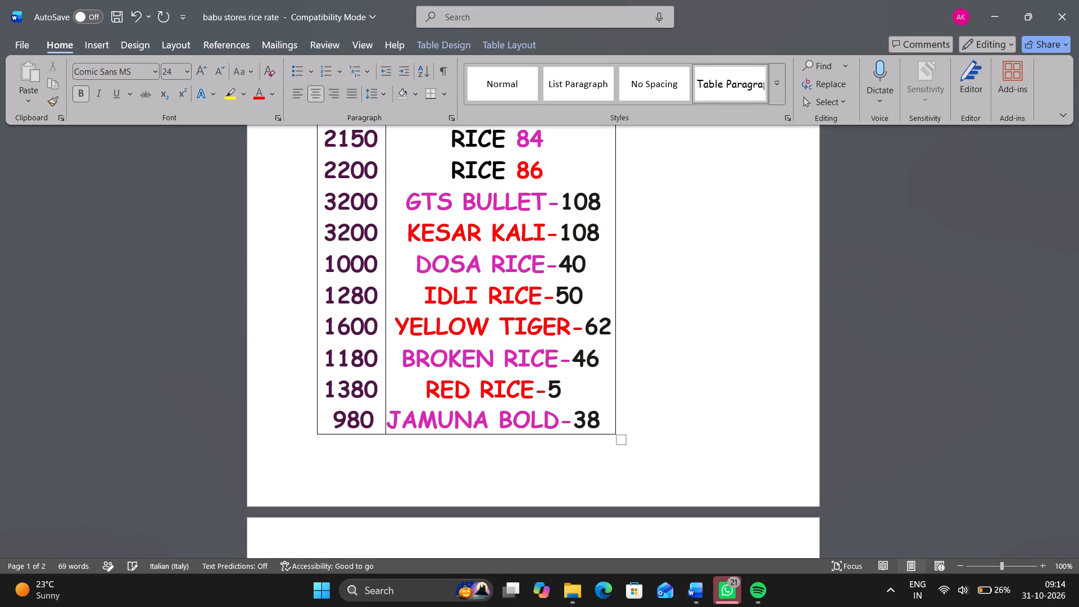
{"action": "left_click", "coordinate": [359, 382]}
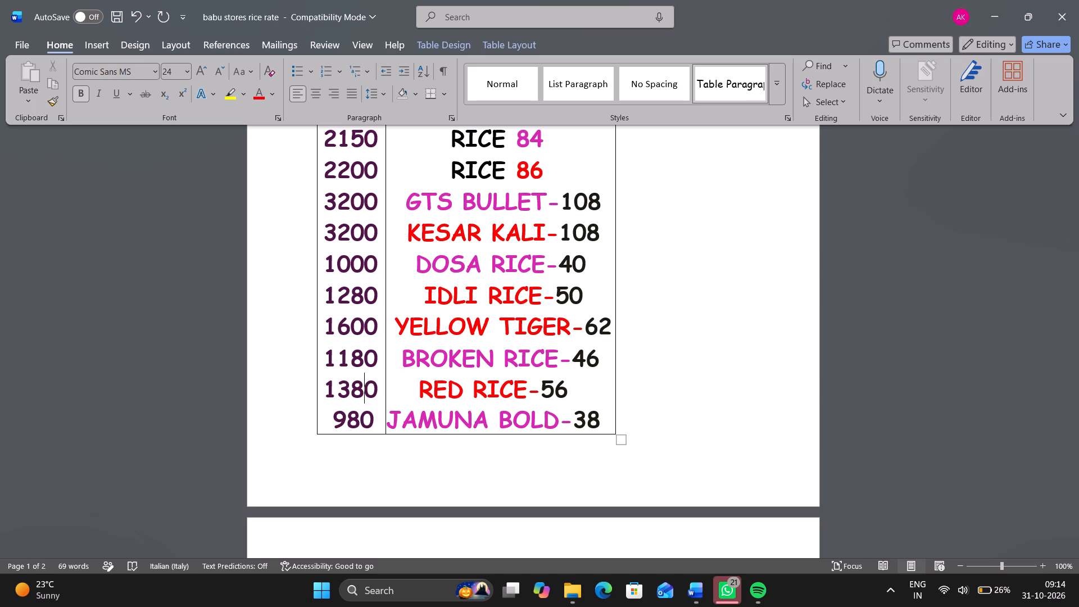
{"action": "key", "text": "BackSpace"}
{"action": "key", "text": "BackSpace"}
{"action": "type", "text": "43"}
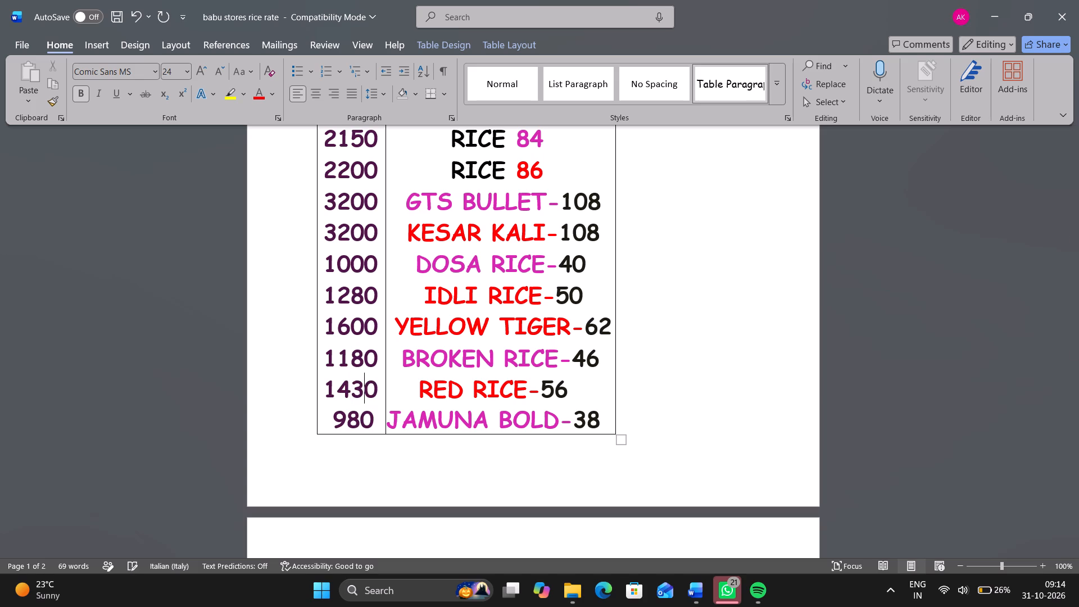
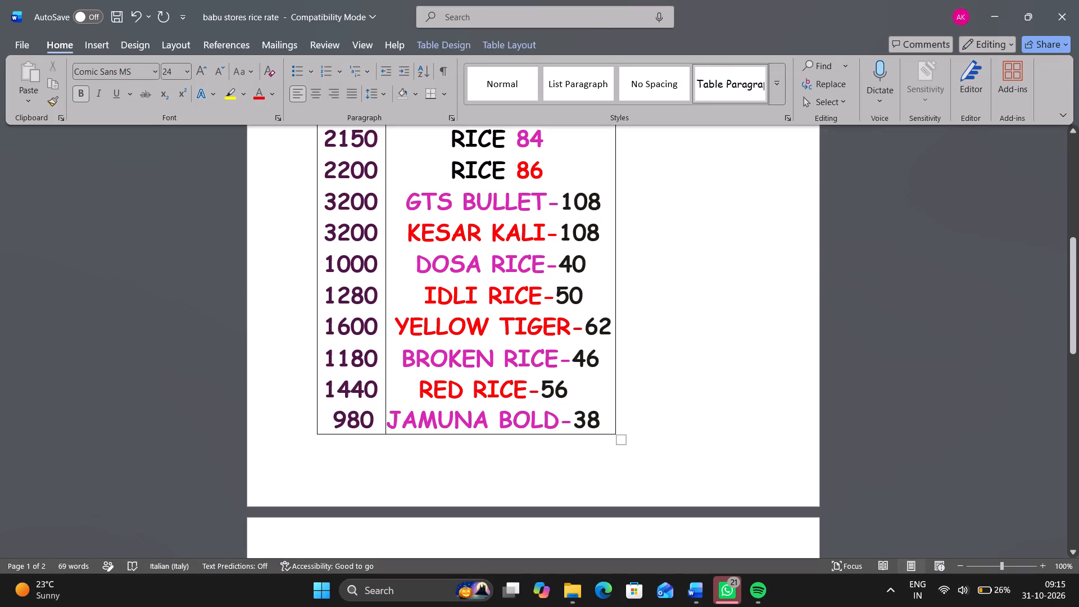
Place the text cursor in the price cell of the JAMUNA BOLD row for editing.
{"action": "left_click", "coordinate": [355, 427]}
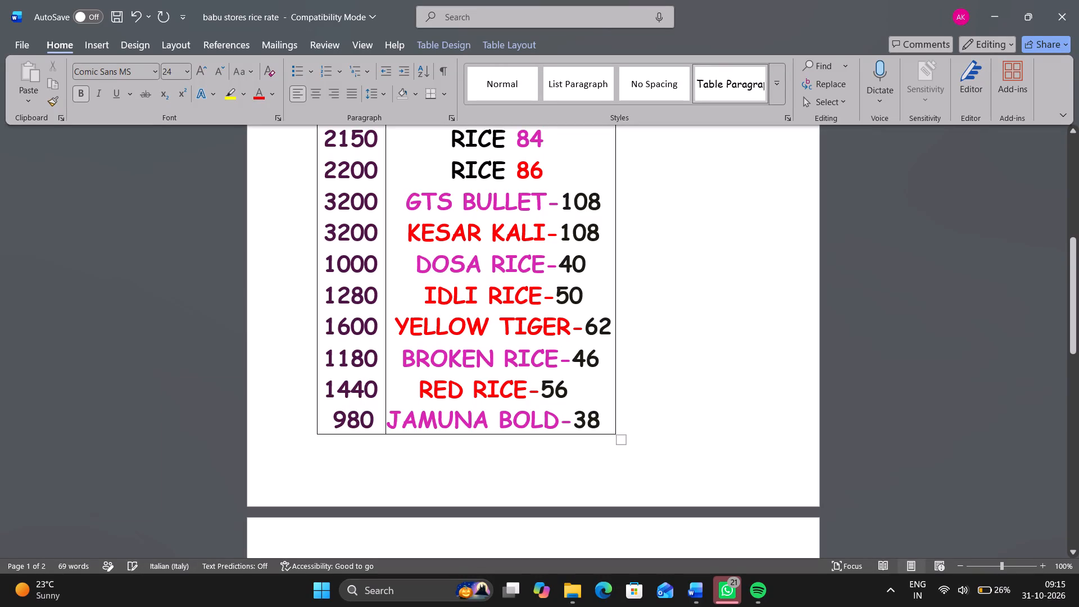
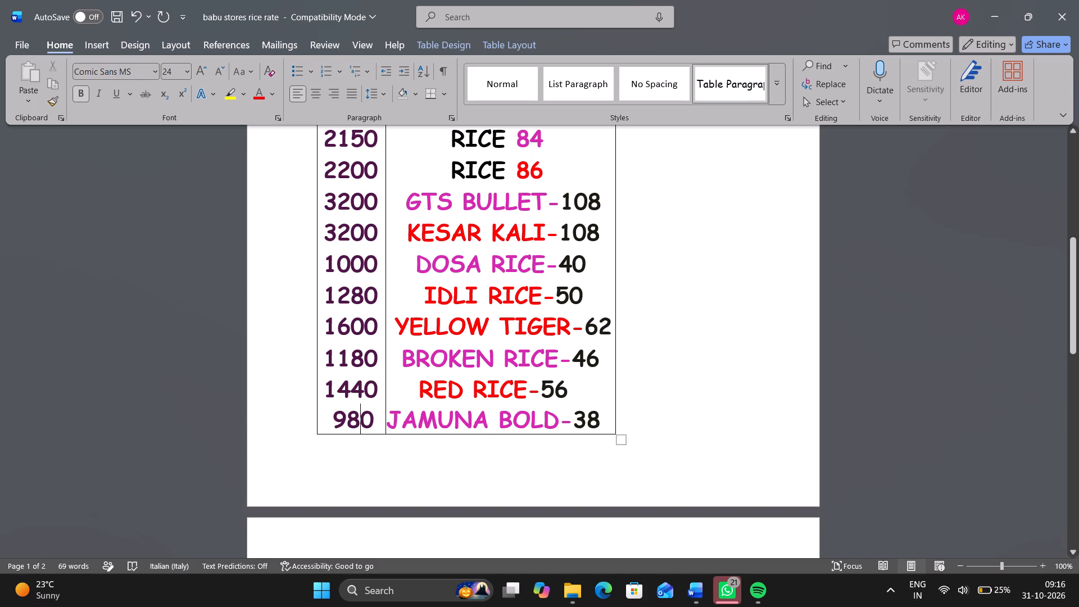
Replace the price in the JAMUNA BOLD row with 1040.
{"action": "left_click", "coordinate": [375, 425]}
{"action": "key", "text": "BackSpace"}
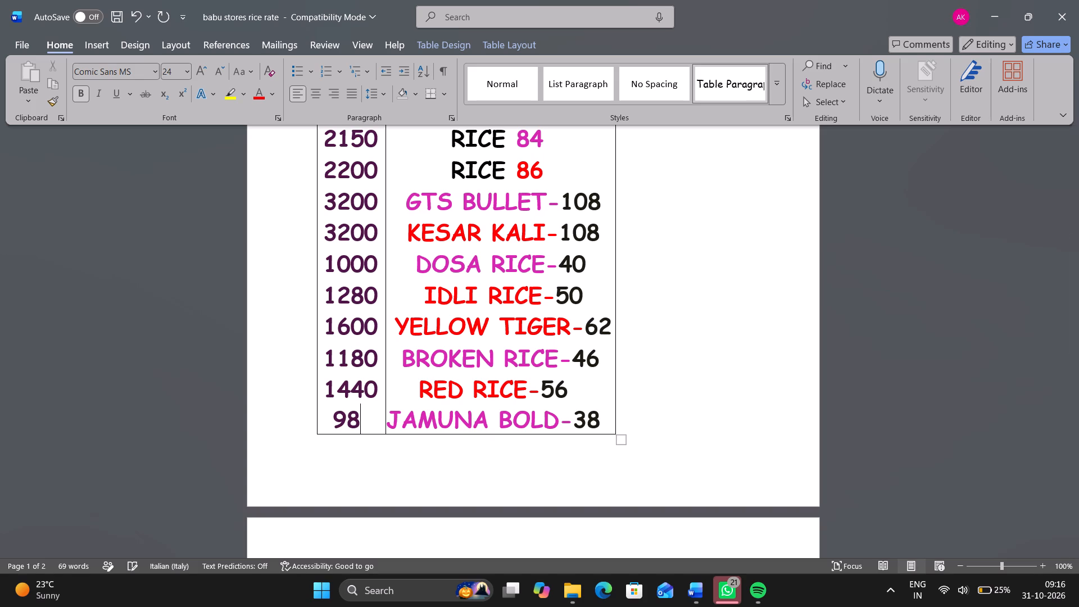
{"action": "key", "text": "BackSpace"}
{"action": "key", "text": "BackSpace"}
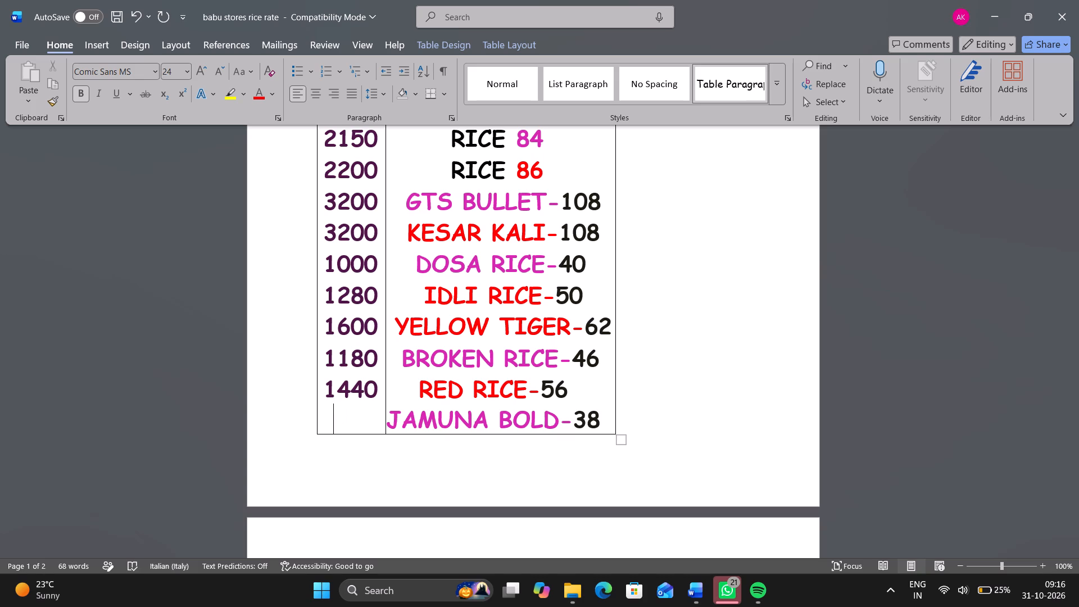
{"action": "key", "text": "BackSpace"}
{"action": "type", "text": "1040"}
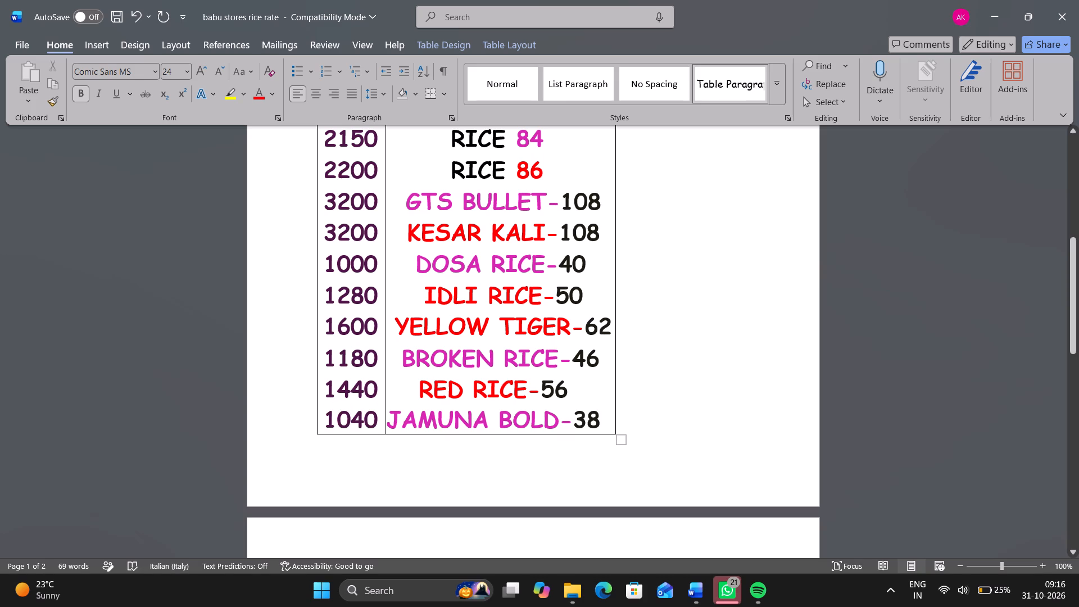
Change the per-unit number after JAMUNA BOLD to 40.
{"action": "left_click", "coordinate": [601, 423]}
{"action": "key", "text": "BackSpace"}
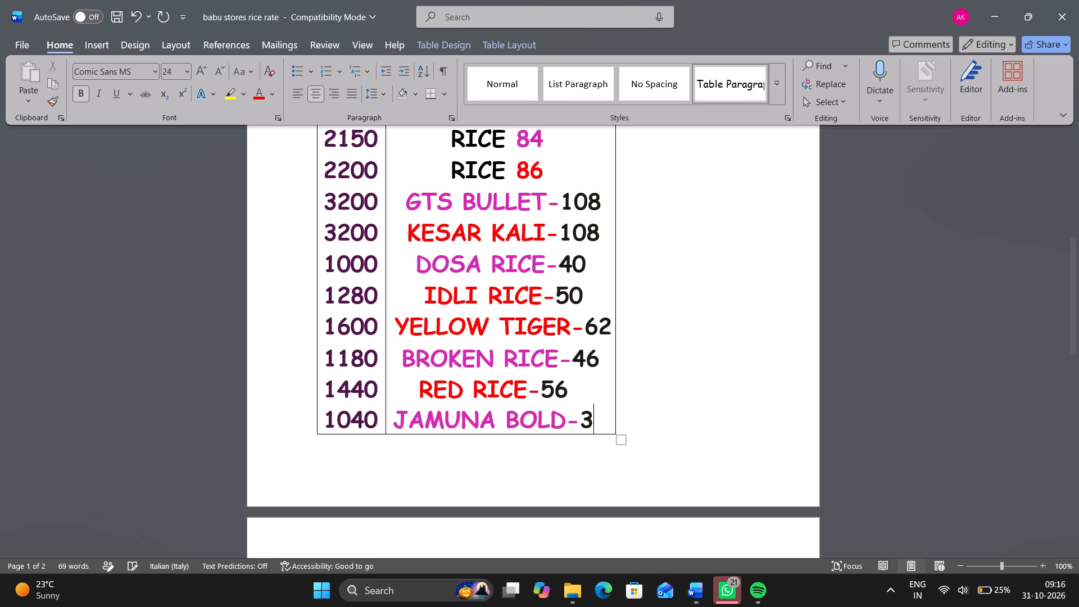
{"action": "key", "text": "BackSpace"}
{"action": "type", "text": "40"}
Go on to the second page's rate table with the KURUVA RICE to SR GOLD entries.
{"action": "scroll", "coordinate": [601, 423], "scroll_direction": "down", "scroll_amount": 1}
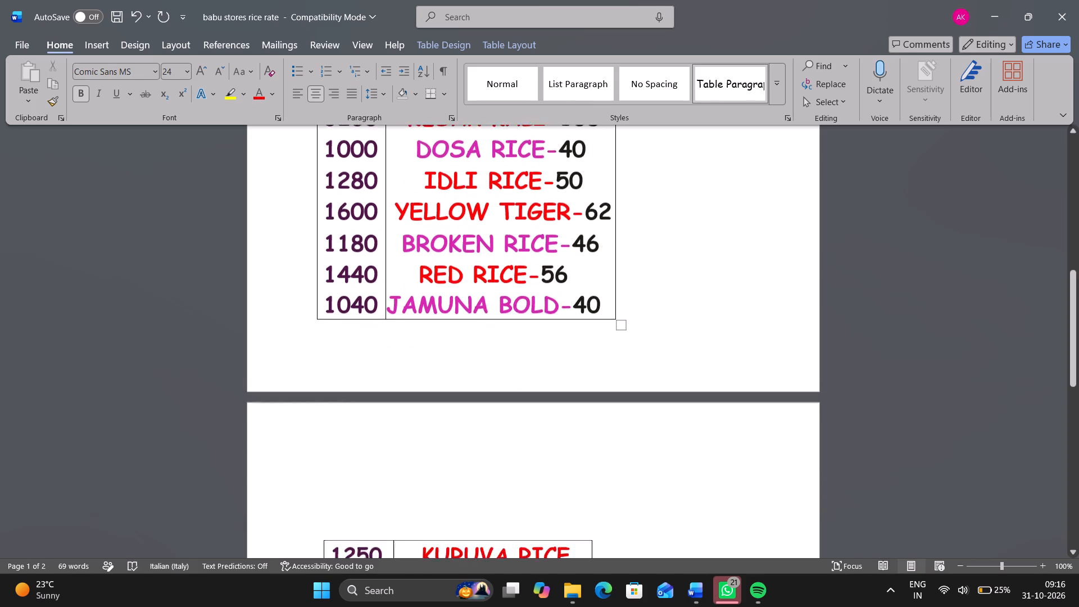
{"action": "scroll", "coordinate": [601, 423], "scroll_direction": "down", "scroll_amount": 2}
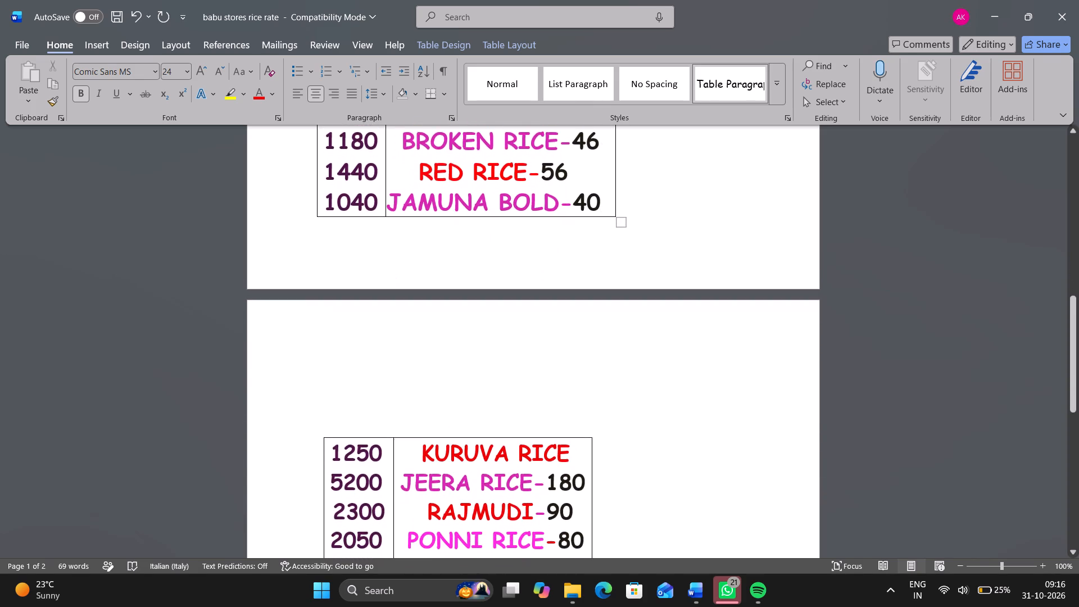
{"action": "scroll", "coordinate": [601, 423], "scroll_direction": "down", "scroll_amount": 1}
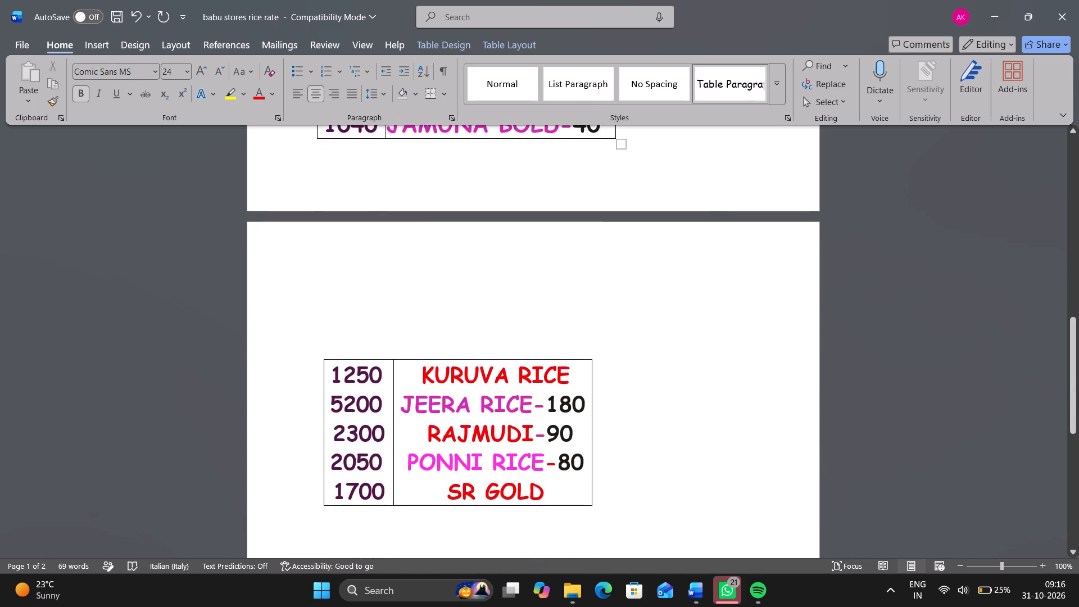
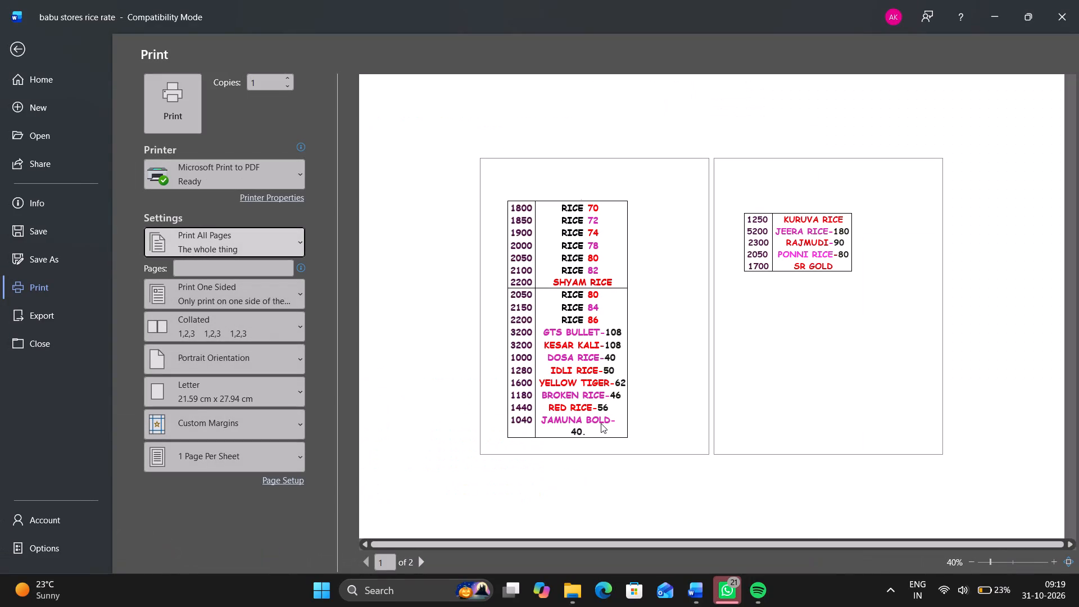
Print only page 1 of the rice rate document, using a custom page range, on the HP Smart Tank 660-670 series [448A94] printer.
{"action": "left_click", "coordinate": [217, 235]}
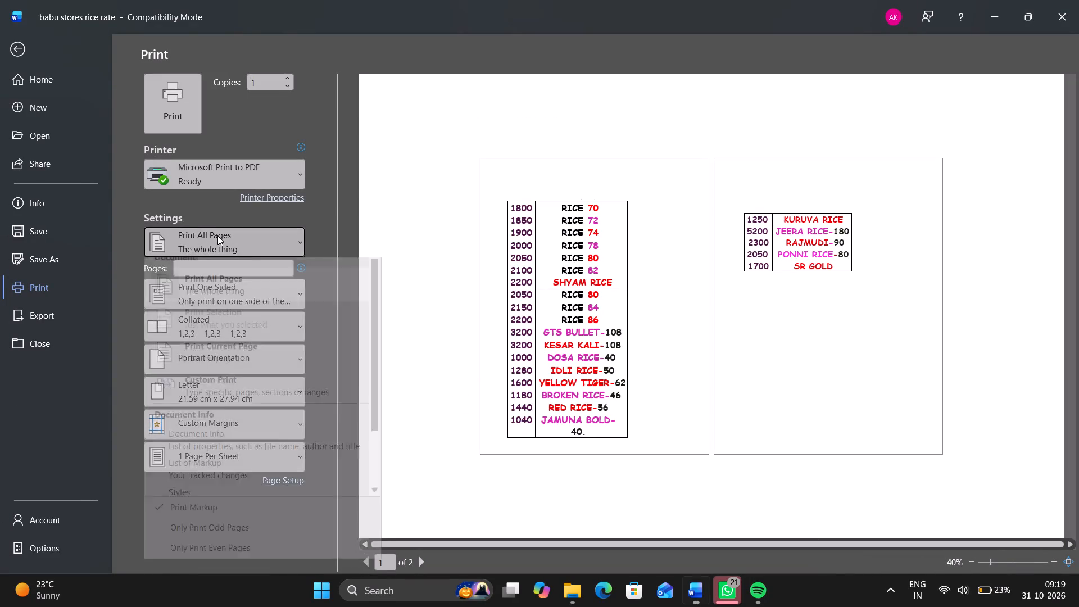
{"action": "left_click", "coordinate": [228, 393]}
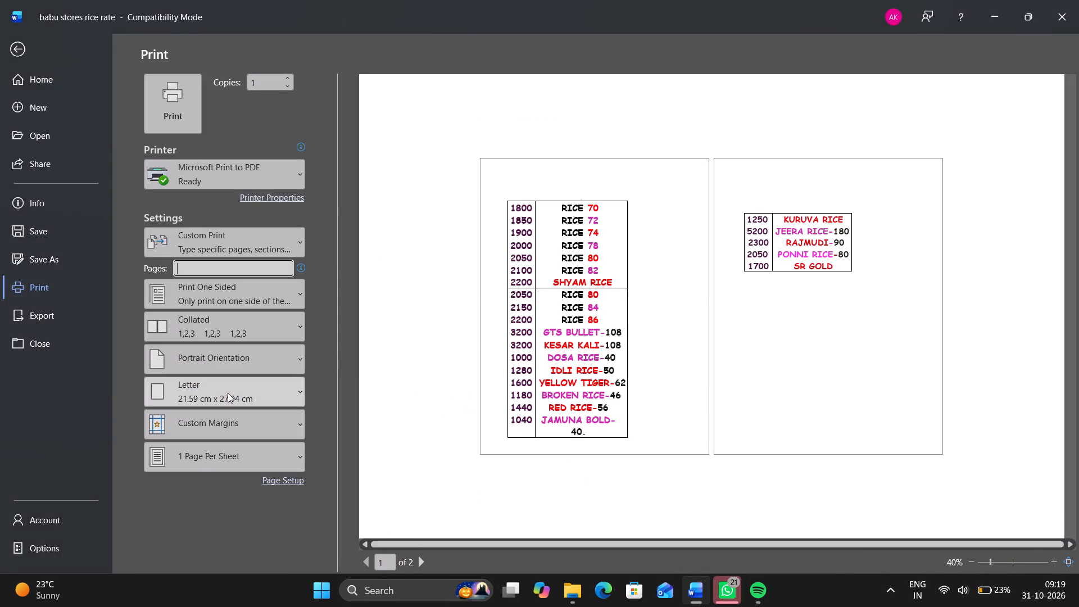
{"action": "key", "text": "1"}
{"action": "left_click", "coordinate": [190, 166]}
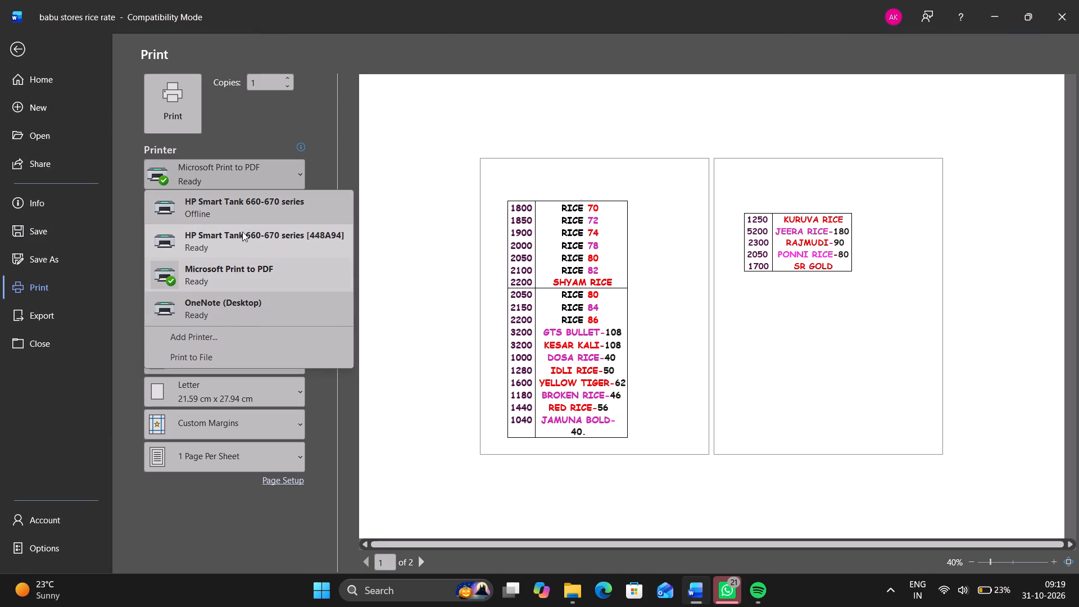
{"action": "left_click", "coordinate": [242, 237]}
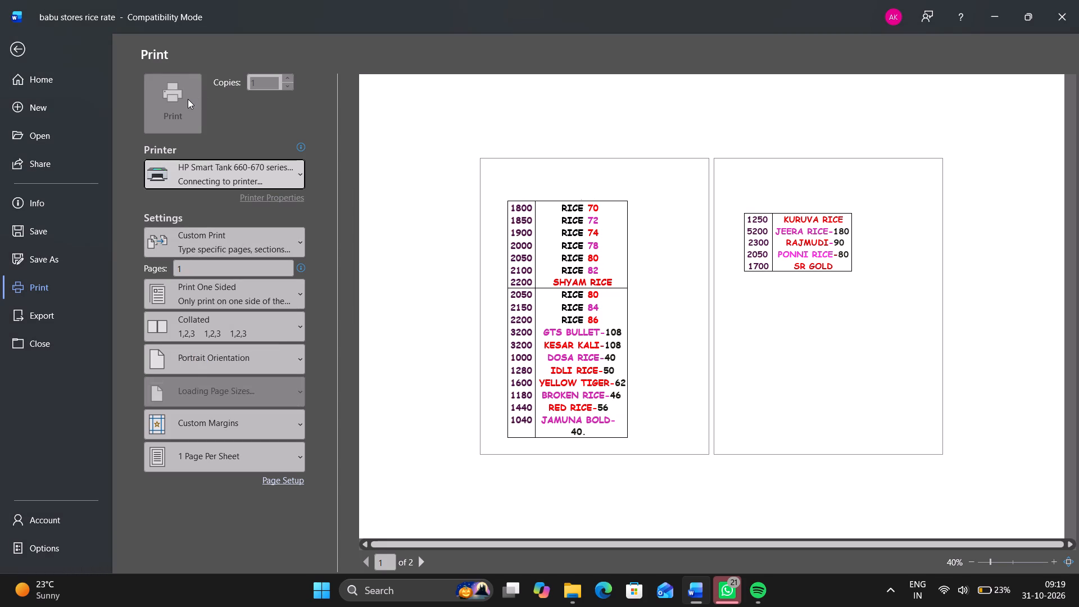
{"action": "left_click", "coordinate": [188, 99]}
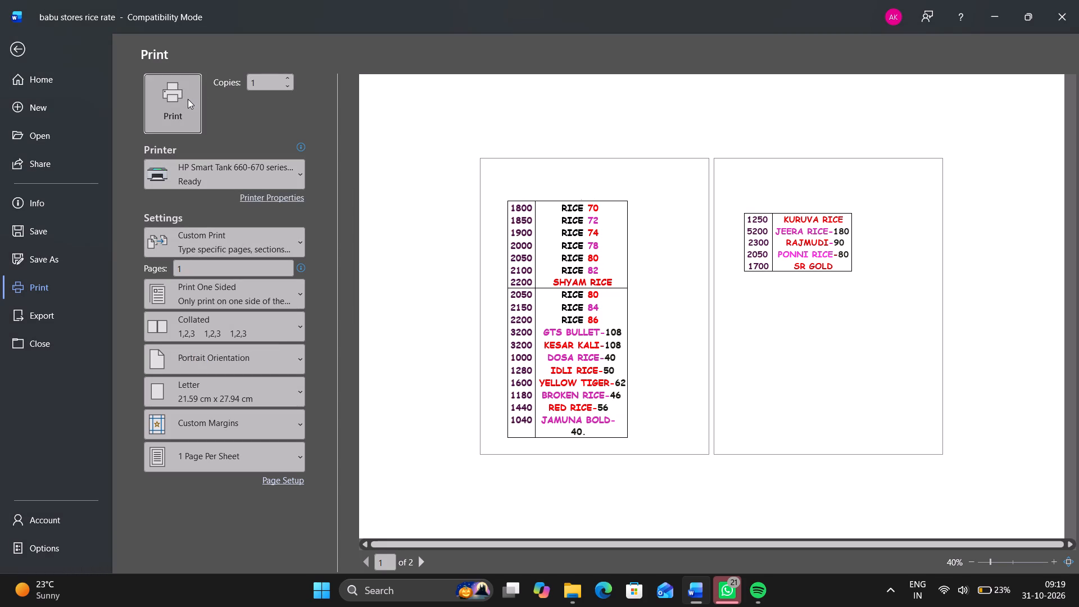
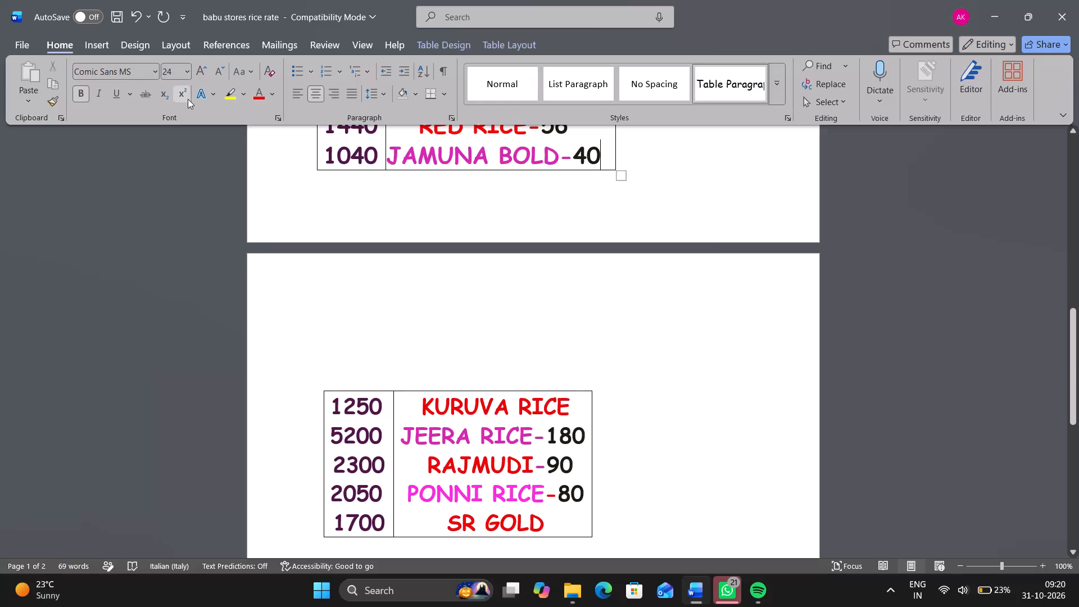
Save the updated babu stores rice rate document.
{"action": "scroll", "coordinate": [188, 99], "scroll_direction": "right", "scroll_amount": 2}
{"action": "key", "text": "ctrl+s"}
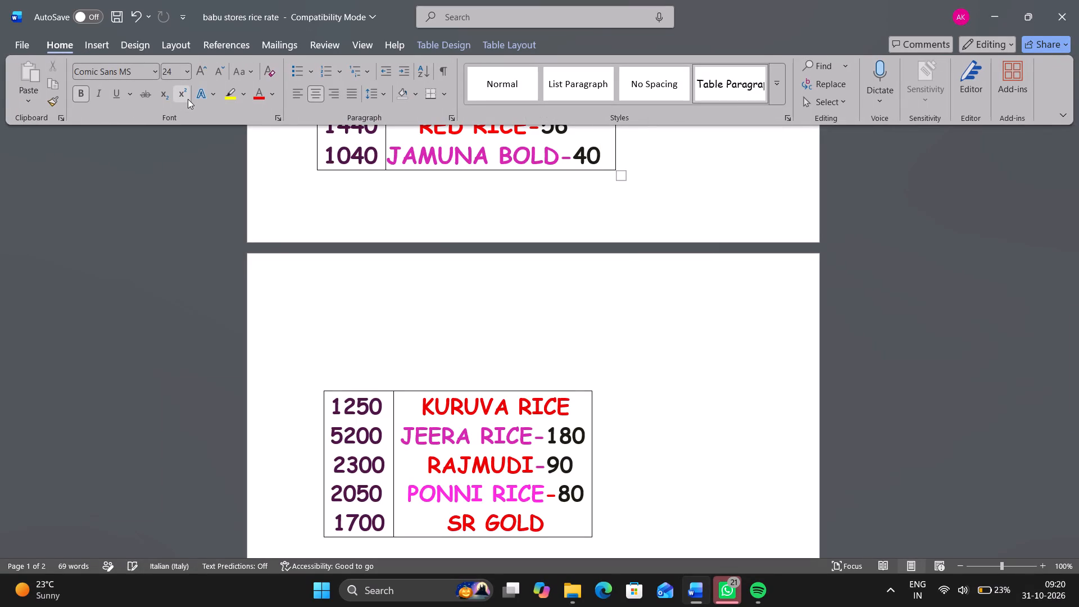
{"action": "key", "text": "ctrl+s"}
Print one copy of page 1 of the rice rate document again on the HP Smart Tank 660-670 series [448A94] printer.
{"action": "key", "text": "ctrl+alt+p"}
{"action": "key", "text": "ctrl+p"}
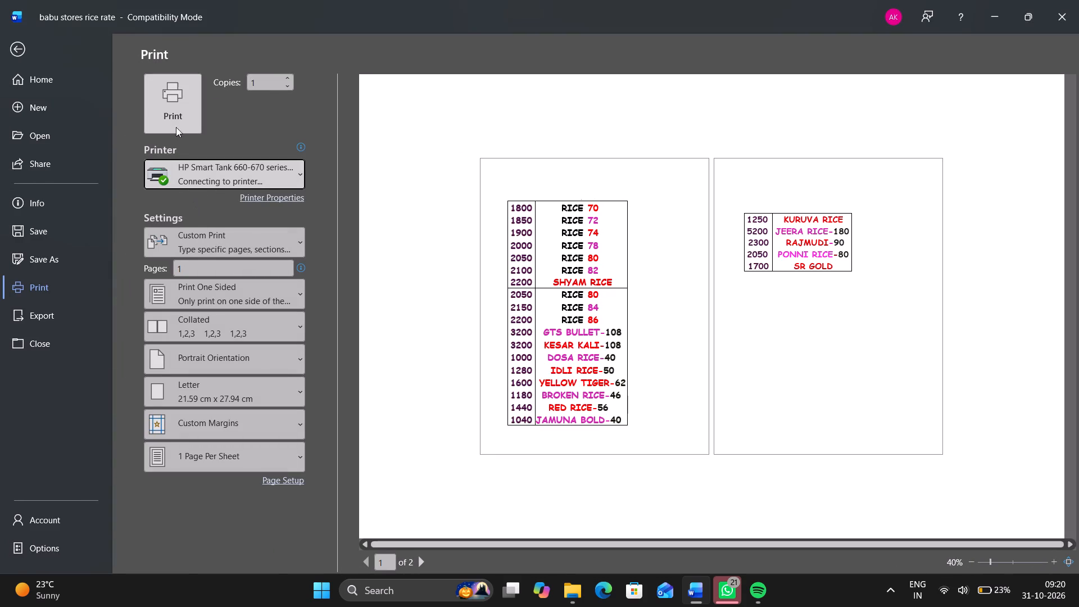
{"action": "left_click", "coordinate": [213, 167]}
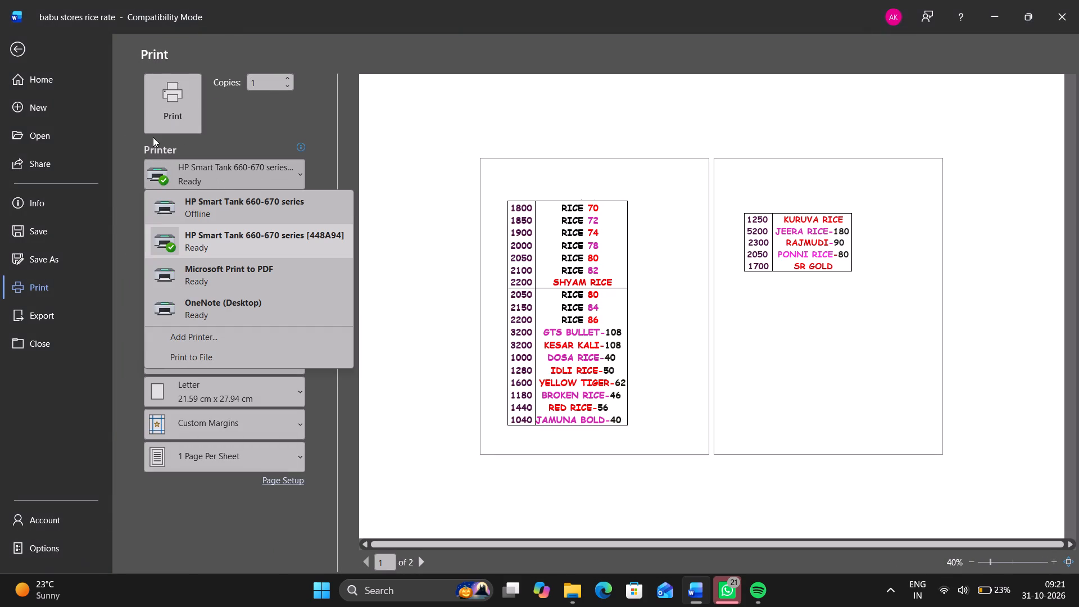
{"action": "left_click", "coordinate": [223, 101]}
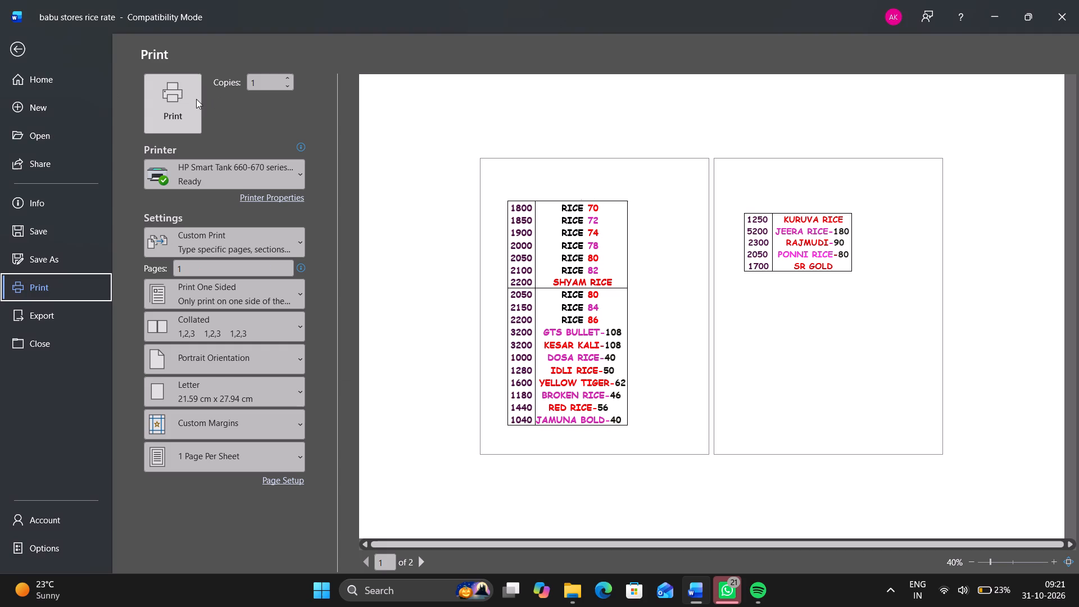
{"action": "left_click", "coordinate": [194, 102]}
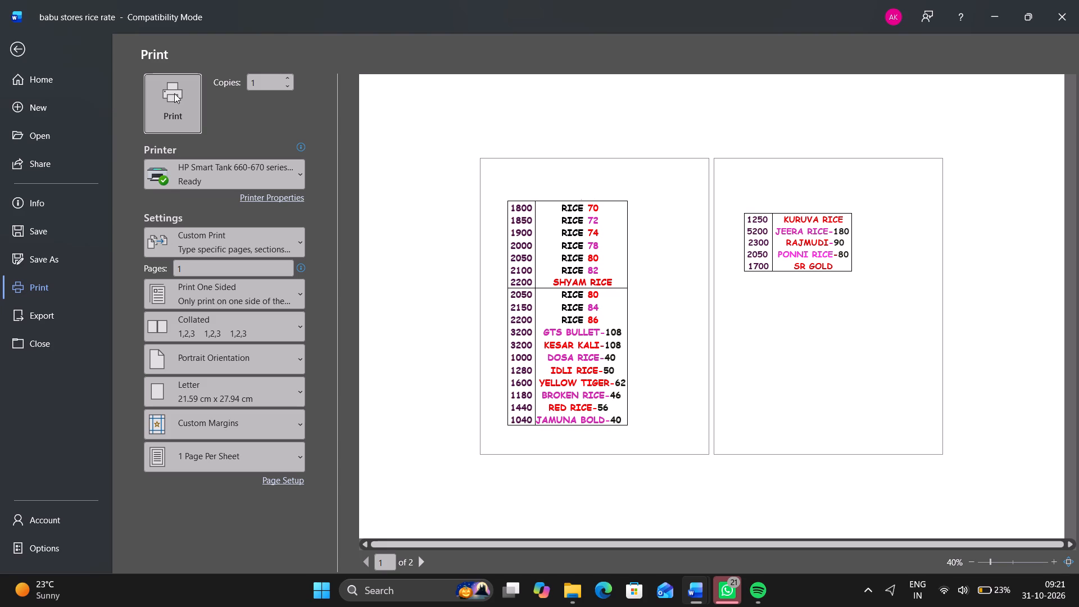
{"action": "left_click", "coordinate": [196, 177]}
{"action": "left_click", "coordinate": [196, 177]}
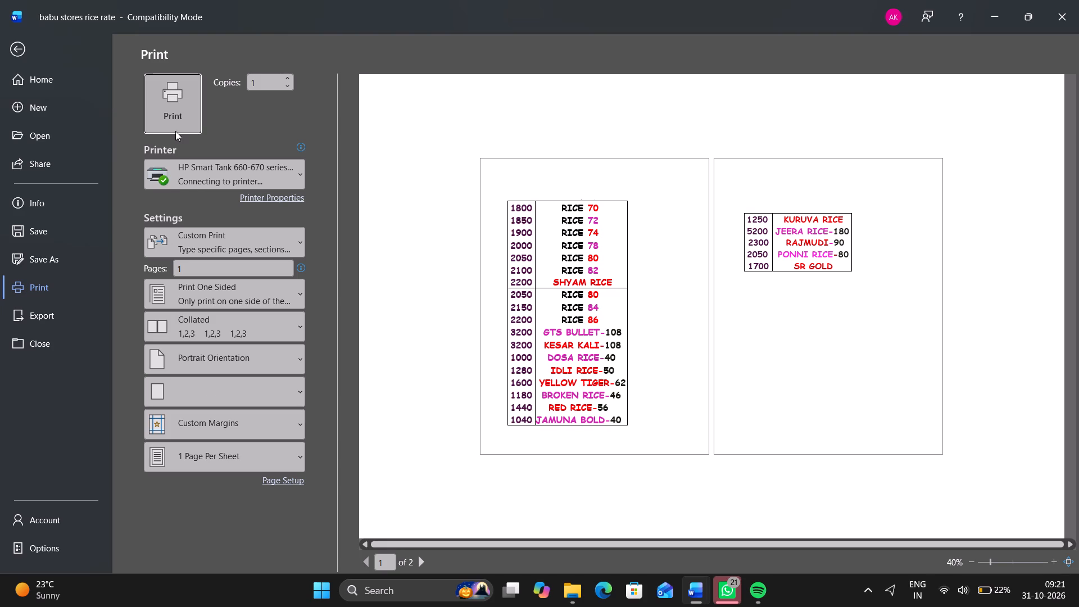
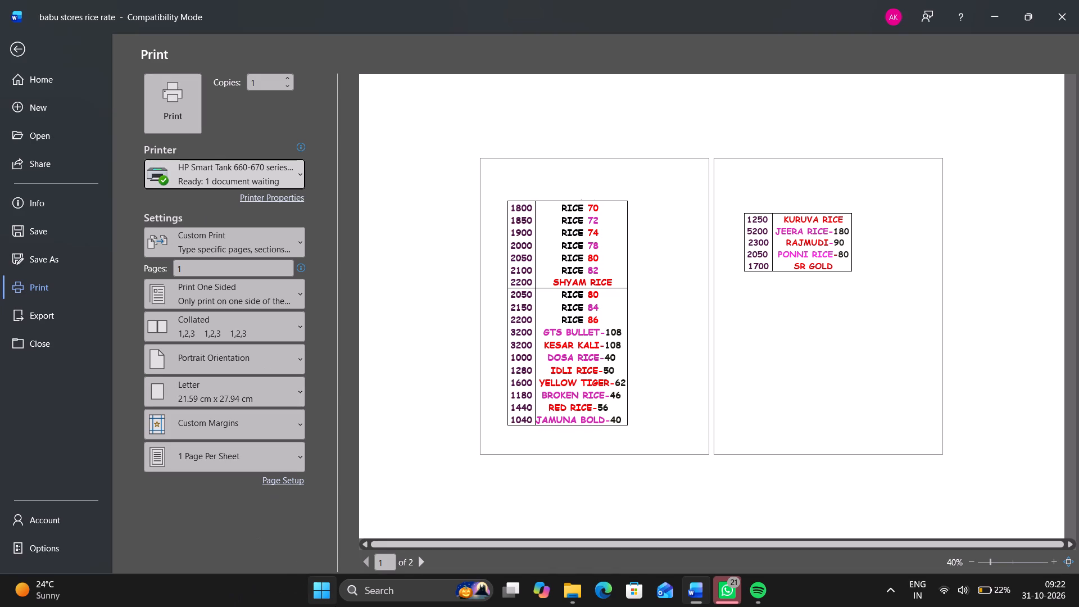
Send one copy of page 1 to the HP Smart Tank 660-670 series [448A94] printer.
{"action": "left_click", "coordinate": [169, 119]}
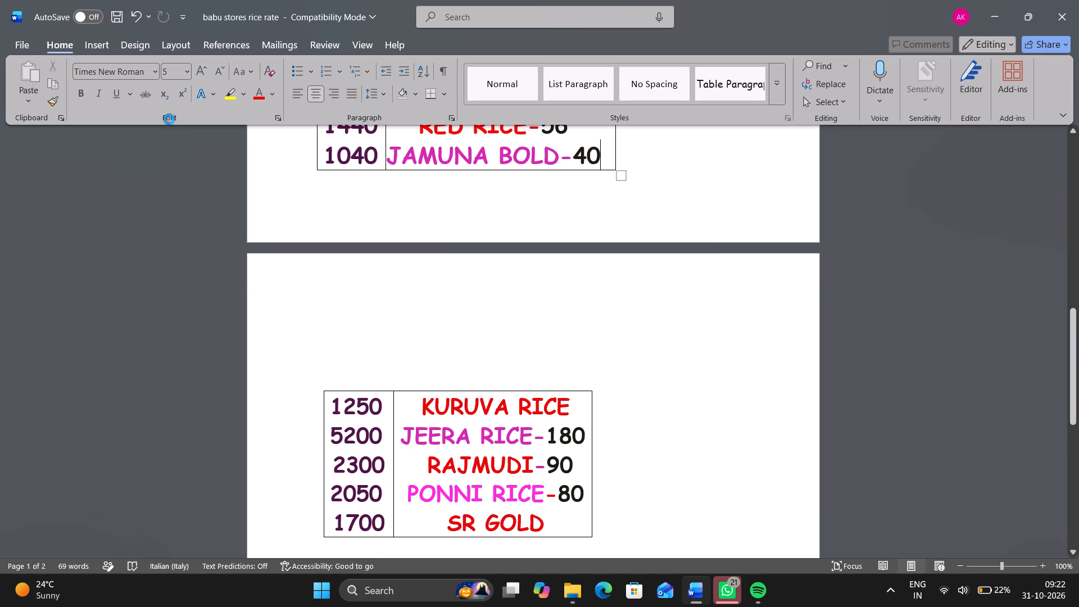
Open the print queue of the HP Smart Tank 660-670 series [448A94] from the Windows printer settings and cancel all its documents.
{"action": "left_click", "coordinate": [405, 594]}
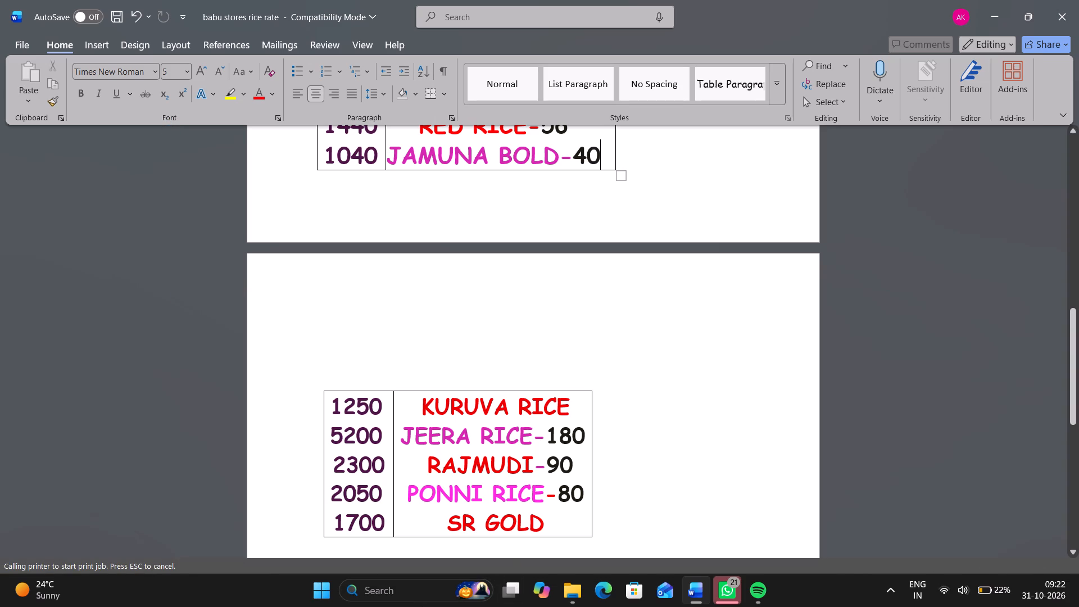
{"action": "key", "text": "p"}
{"action": "key", "text": "r"}
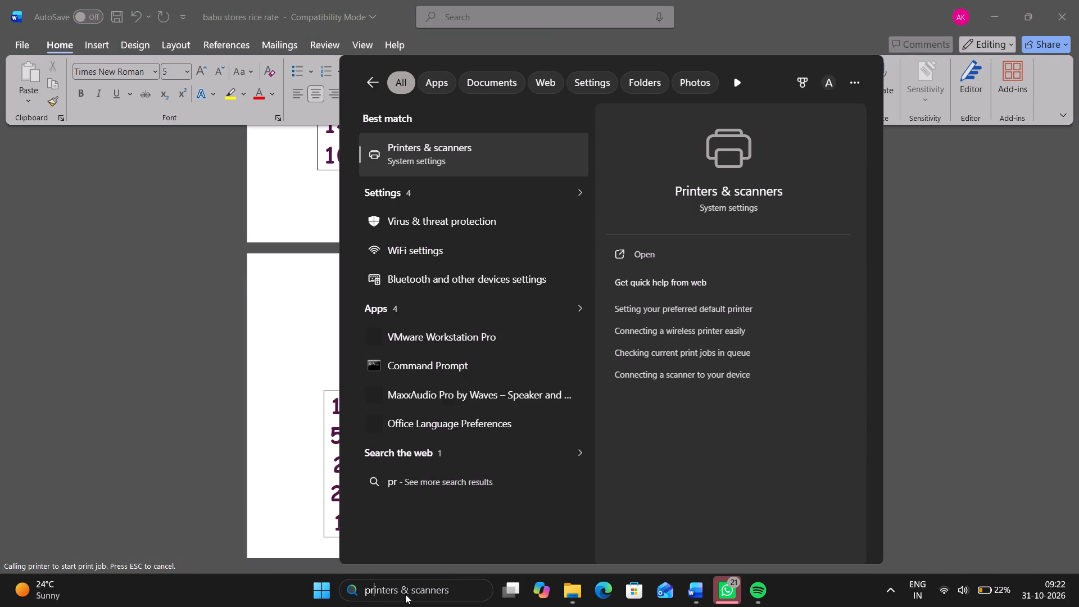
{"action": "key", "text": "Return"}
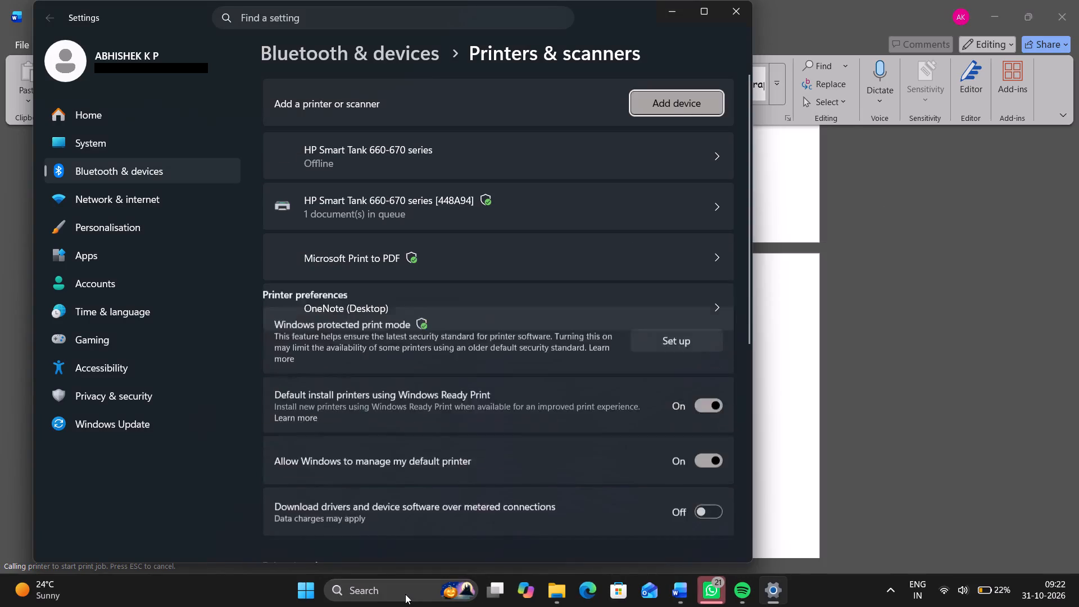
{"action": "left_click", "coordinate": [507, 198]}
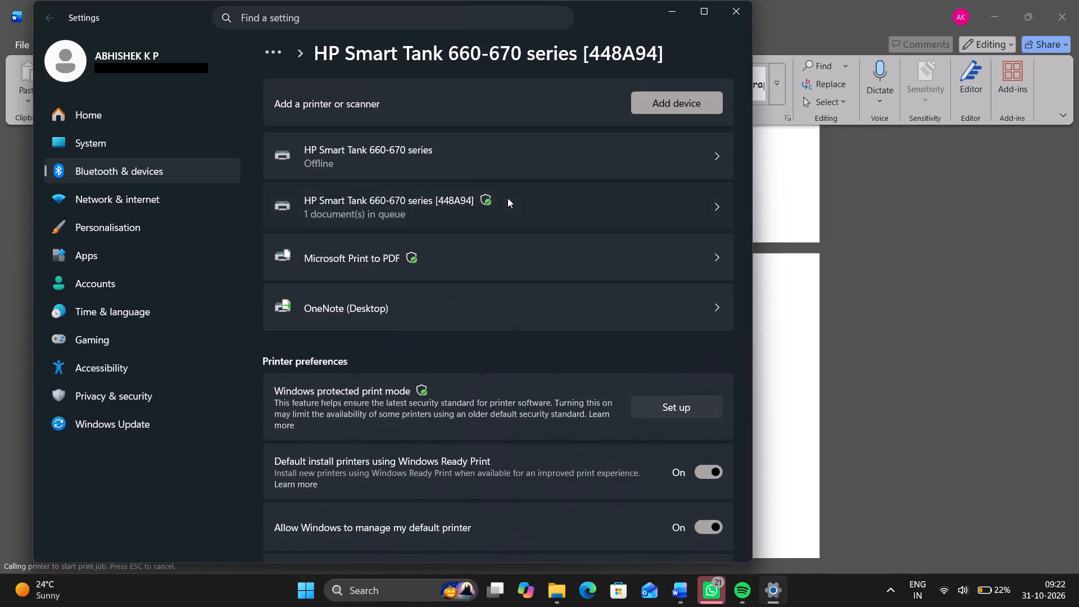
{"action": "left_click", "coordinate": [717, 209]}
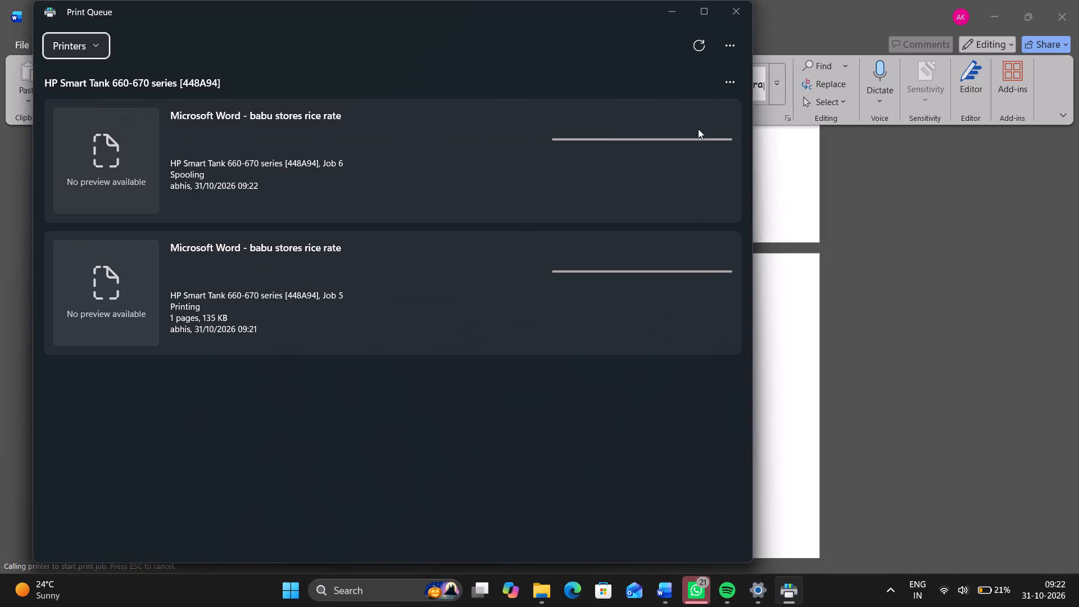
{"action": "left_click", "coordinate": [722, 86]}
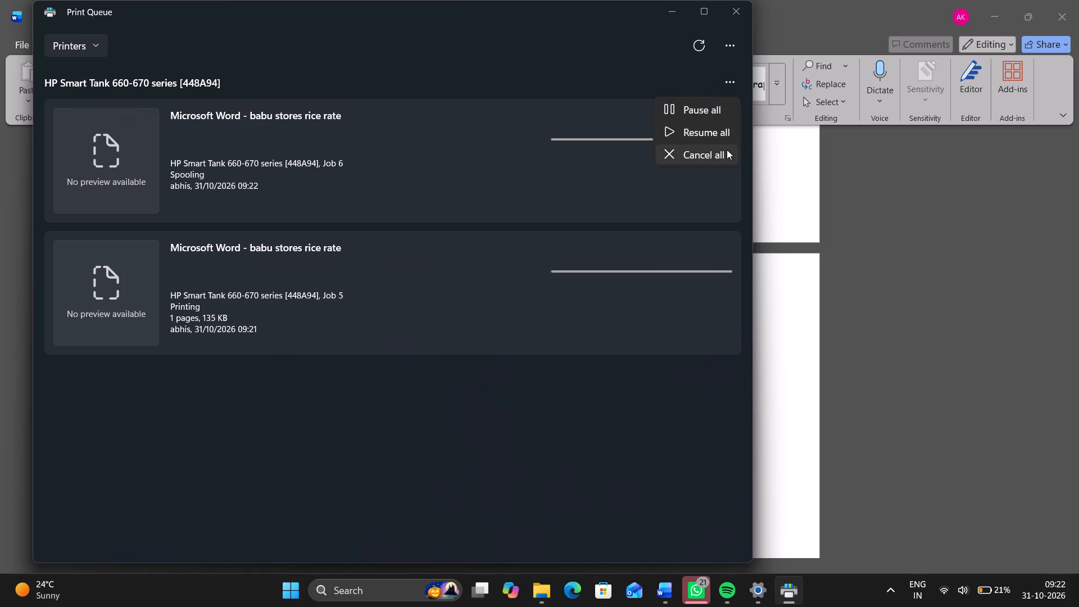
{"action": "left_click", "coordinate": [727, 150]}
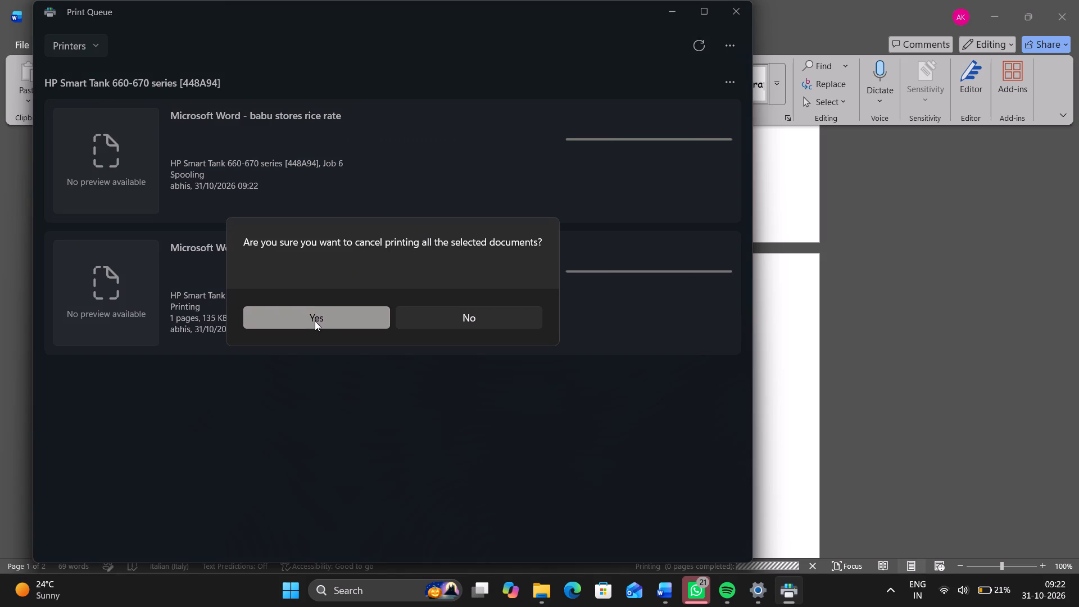
{"action": "left_click", "coordinate": [315, 321]}
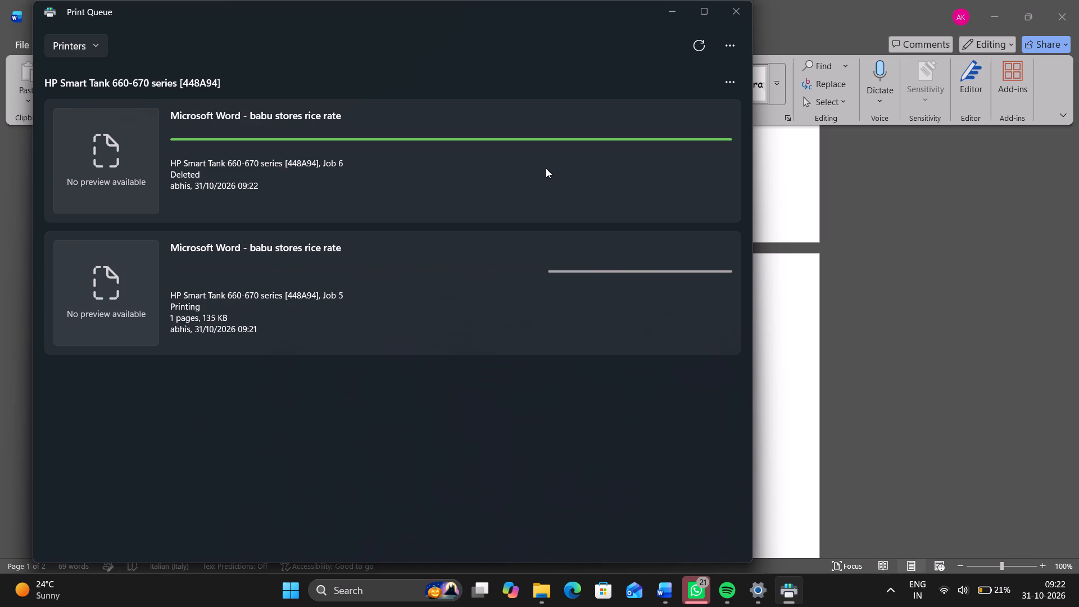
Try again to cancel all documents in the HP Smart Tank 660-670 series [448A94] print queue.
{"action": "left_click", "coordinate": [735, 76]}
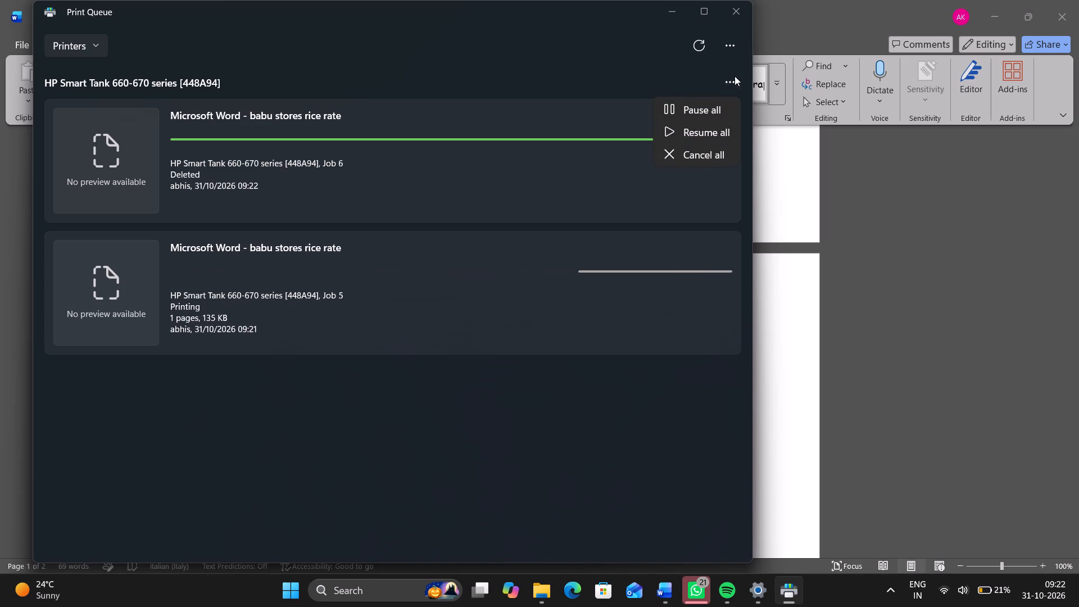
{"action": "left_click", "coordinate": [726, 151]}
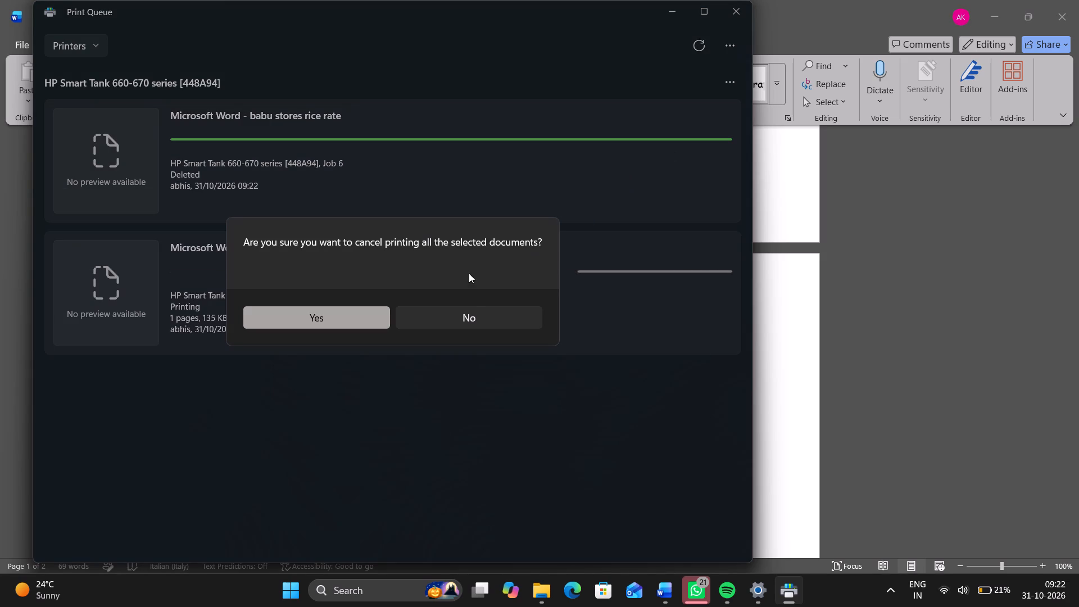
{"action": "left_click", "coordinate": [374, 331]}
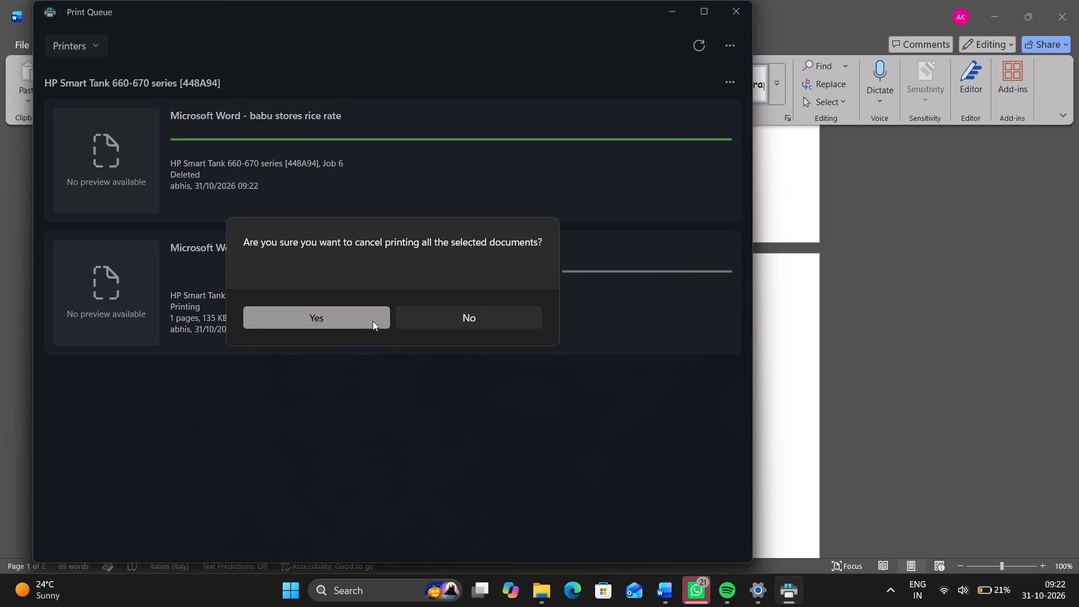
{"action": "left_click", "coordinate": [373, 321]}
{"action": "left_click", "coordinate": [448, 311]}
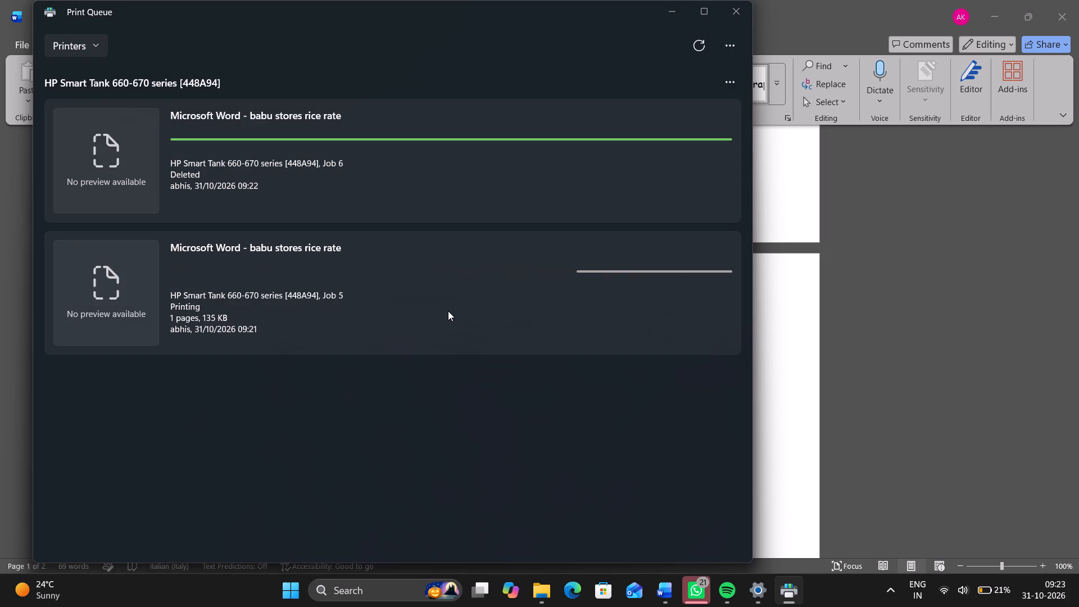
Try to cancel the rice rate print Job 5 individually, and close the print queue and printer settings.
{"action": "right_click", "coordinate": [448, 311]}
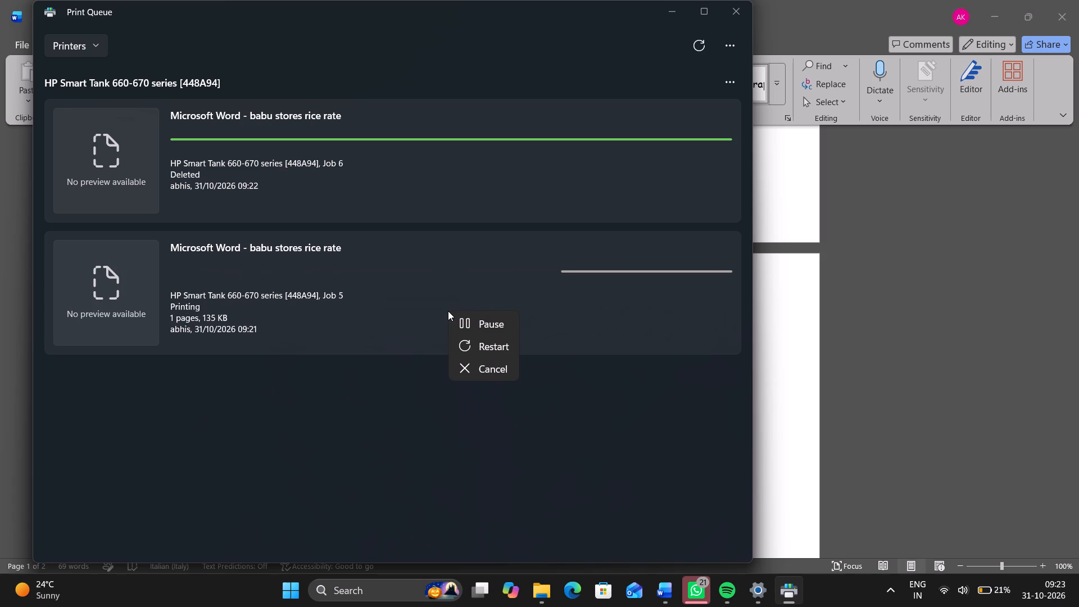
{"action": "left_click", "coordinate": [499, 369]}
{"action": "left_click", "coordinate": [309, 312]}
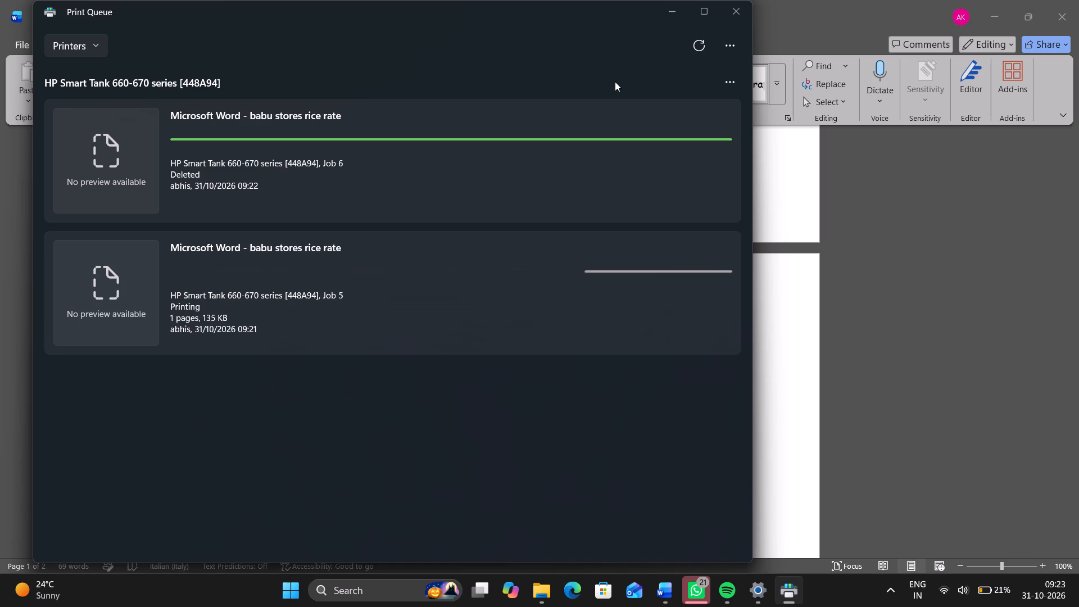
{"action": "left_click", "coordinate": [739, 14]}
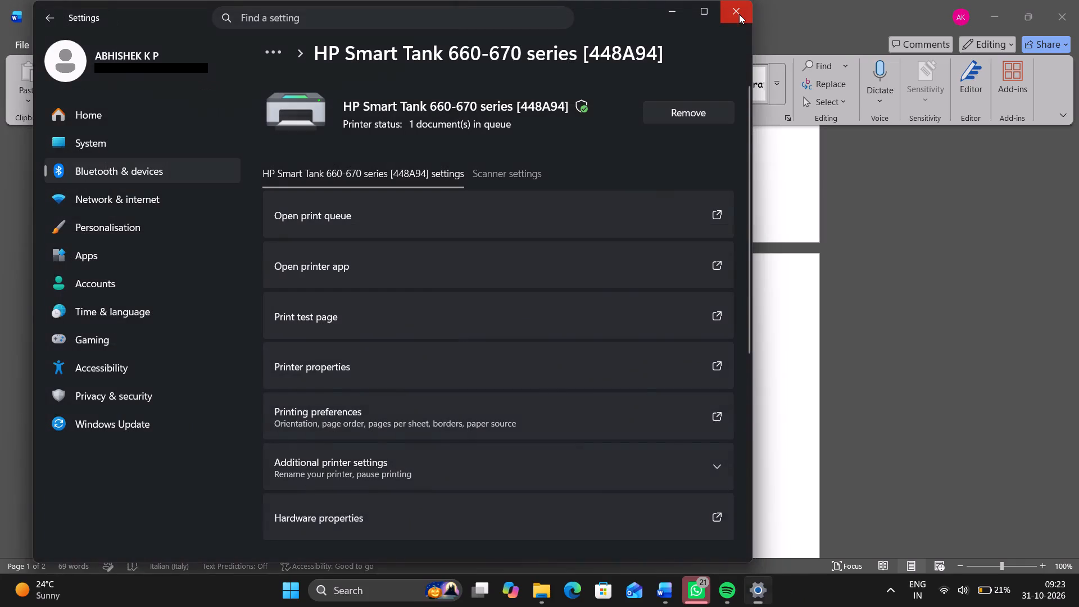
{"action": "left_click", "coordinate": [739, 17]}
Print page 1 of the rice rate document on the other HP printer, HP Smart Tank 660-670 series, without the [448A94] suffix.
{"action": "left_click", "coordinate": [683, 284]}
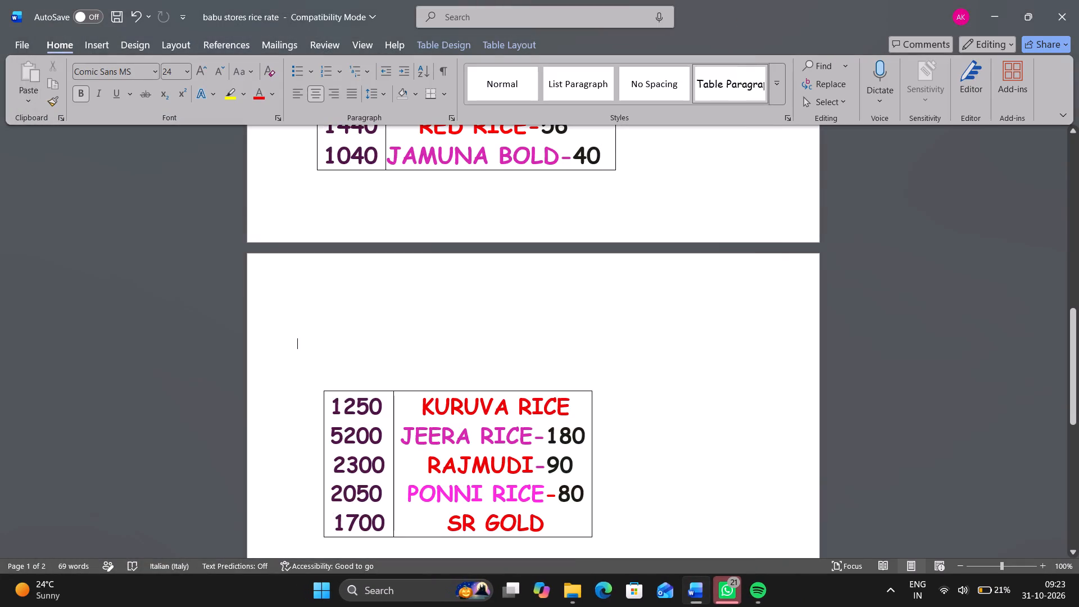
{"action": "key", "text": "ctrl+p"}
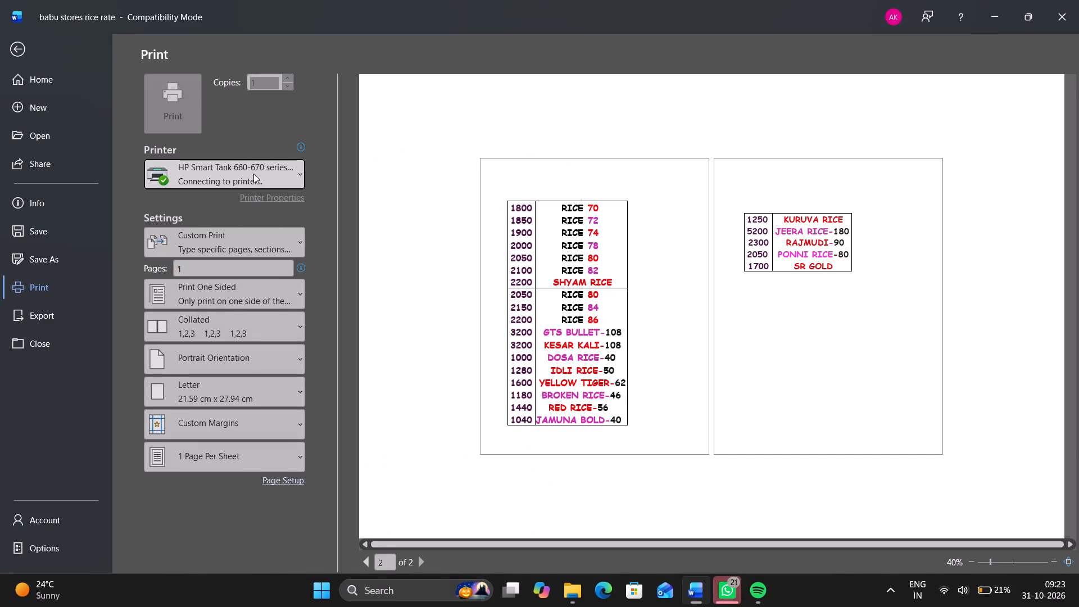
{"action": "left_click", "coordinate": [254, 171]}
{"action": "left_click", "coordinate": [262, 207]}
{"action": "left_click", "coordinate": [186, 118]}
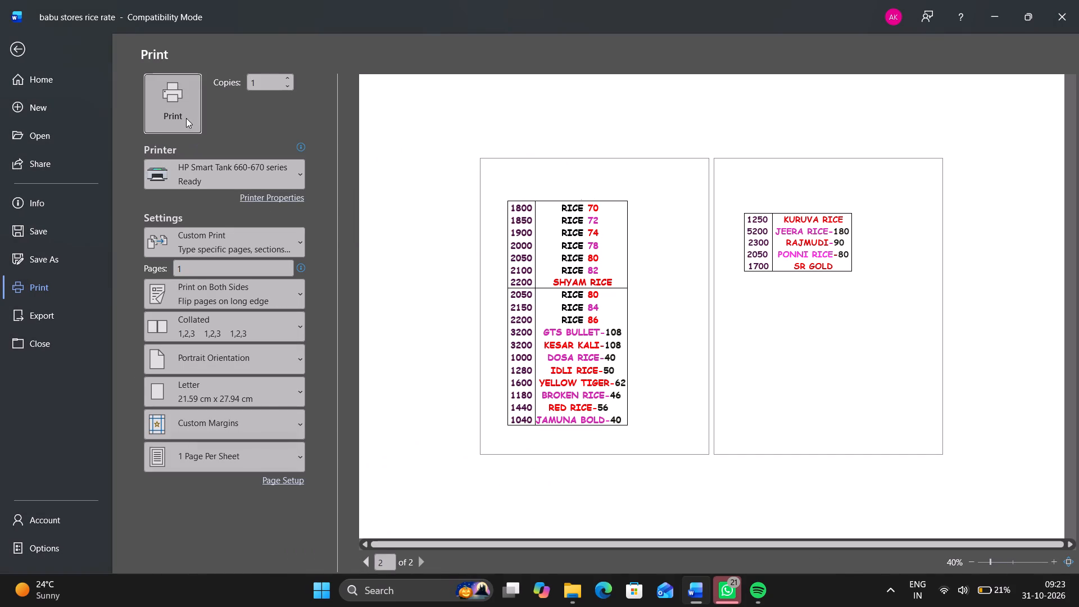
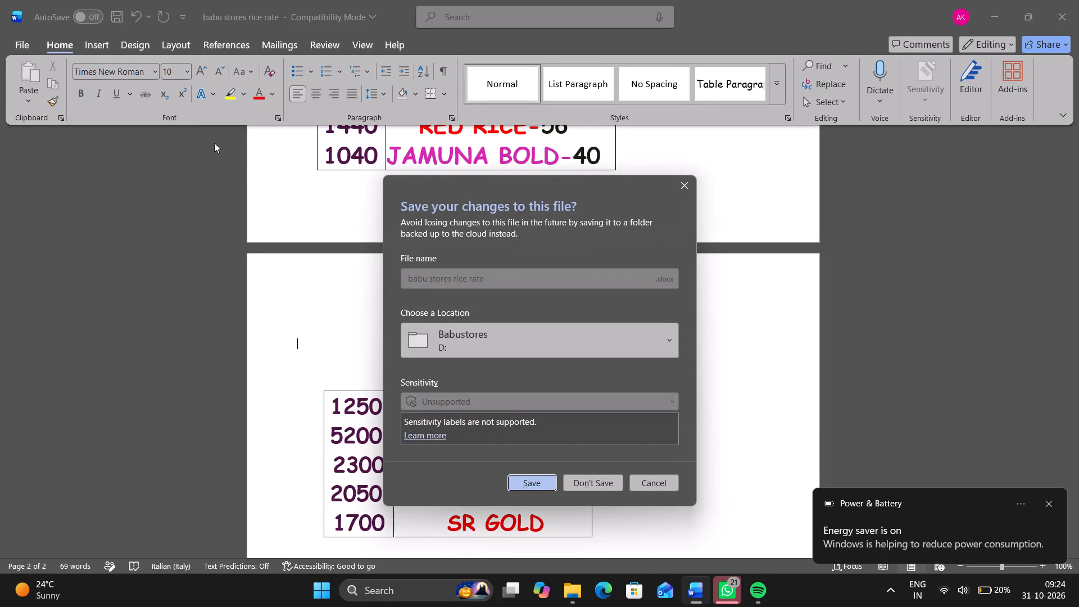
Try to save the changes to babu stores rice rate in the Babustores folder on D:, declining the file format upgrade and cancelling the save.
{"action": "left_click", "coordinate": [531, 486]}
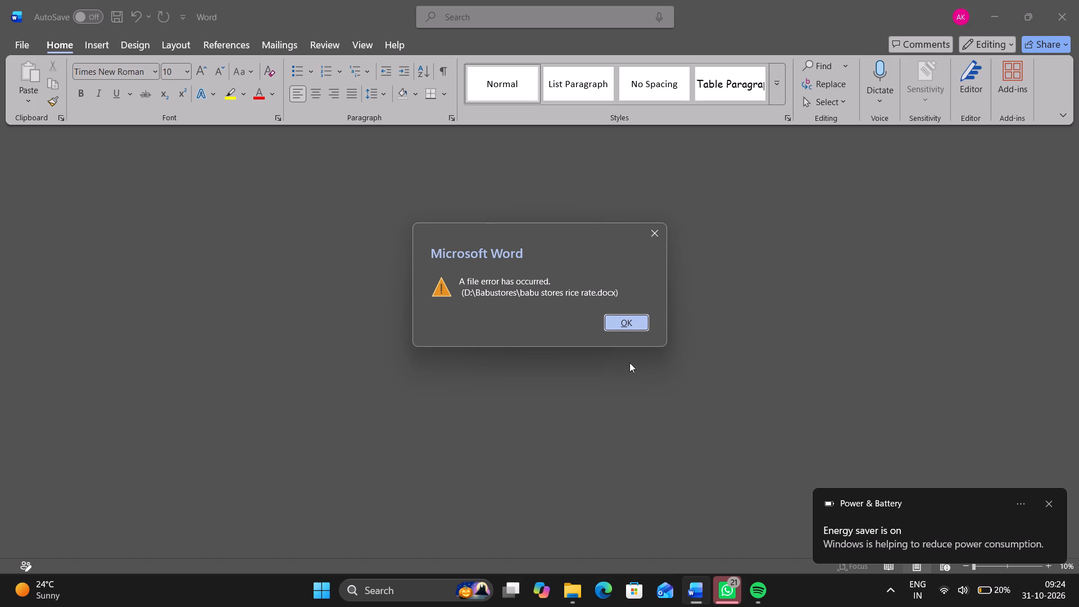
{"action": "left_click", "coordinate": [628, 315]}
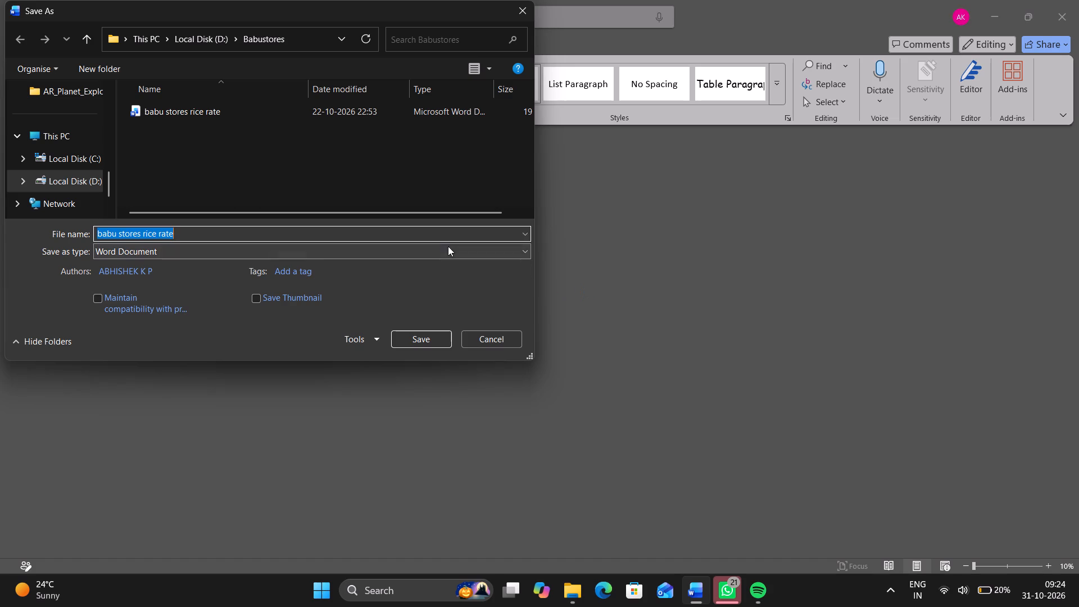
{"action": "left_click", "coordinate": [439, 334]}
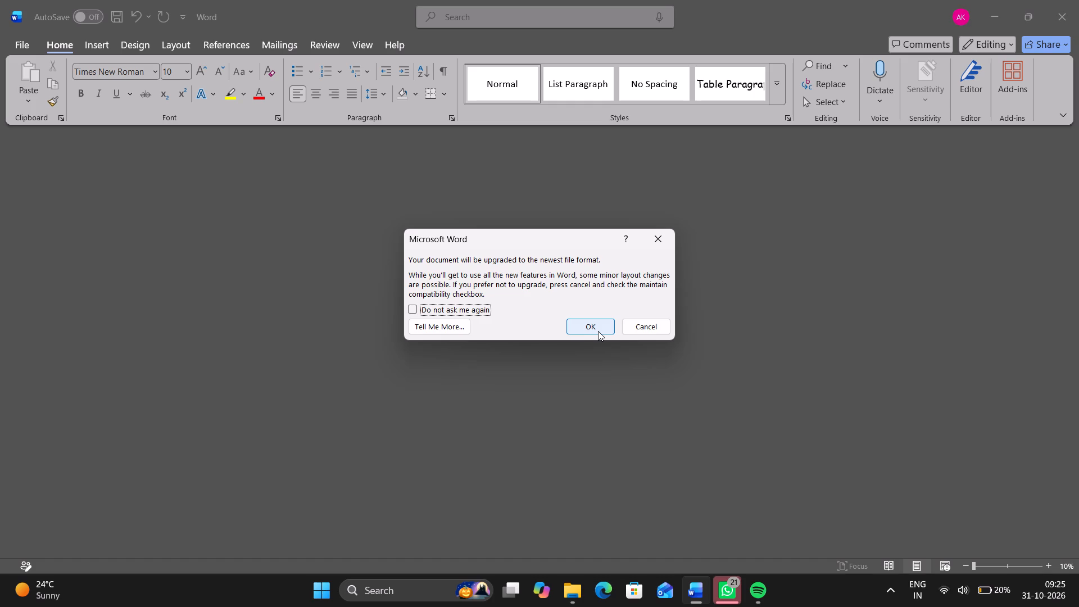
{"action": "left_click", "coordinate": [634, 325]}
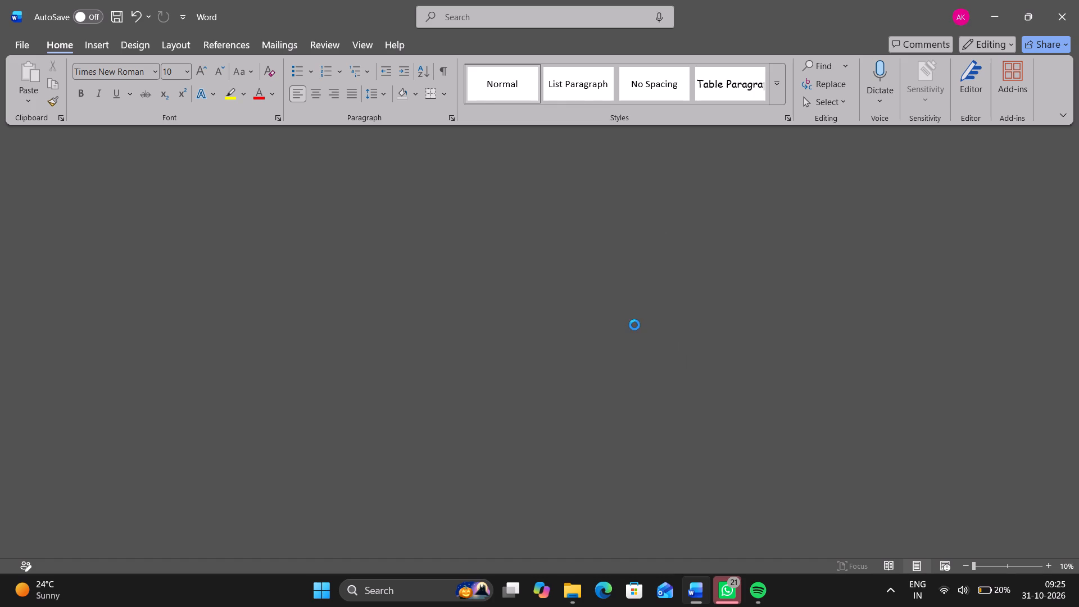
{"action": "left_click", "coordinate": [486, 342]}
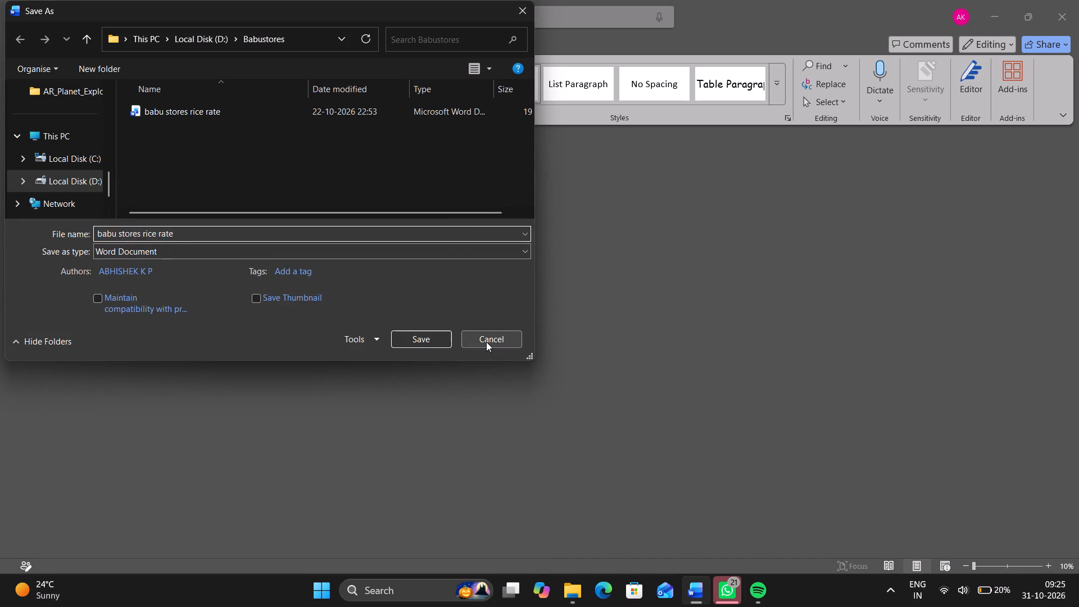
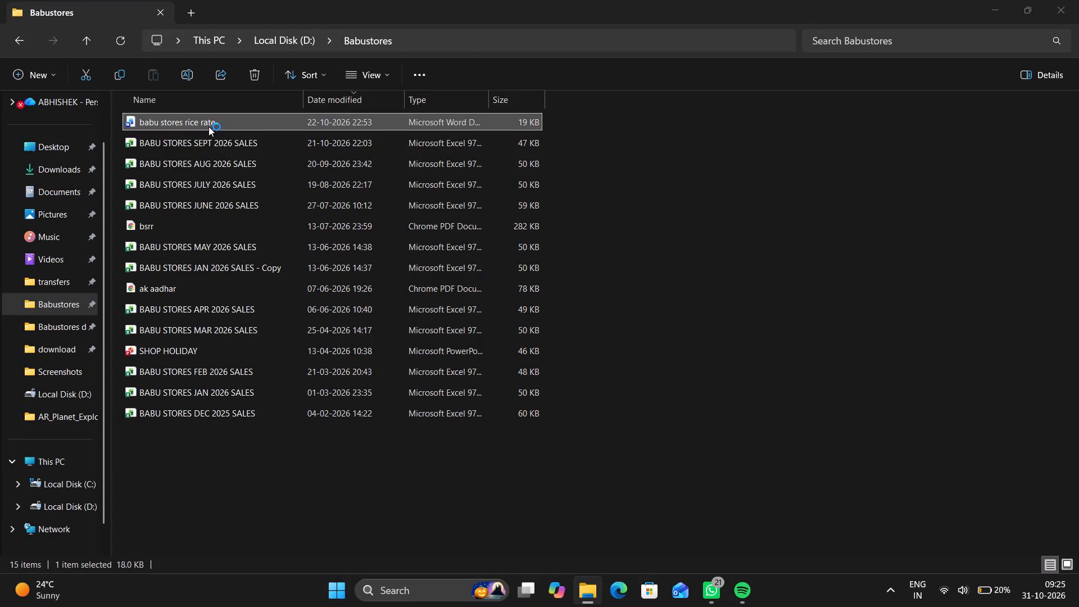
Review the rates in the reopened babu stores rice rate document, down to the JAMUNA BOLD row at the table's end.
{"action": "scroll", "coordinate": [474, 207], "scroll_direction": "down", "scroll_amount": 1}
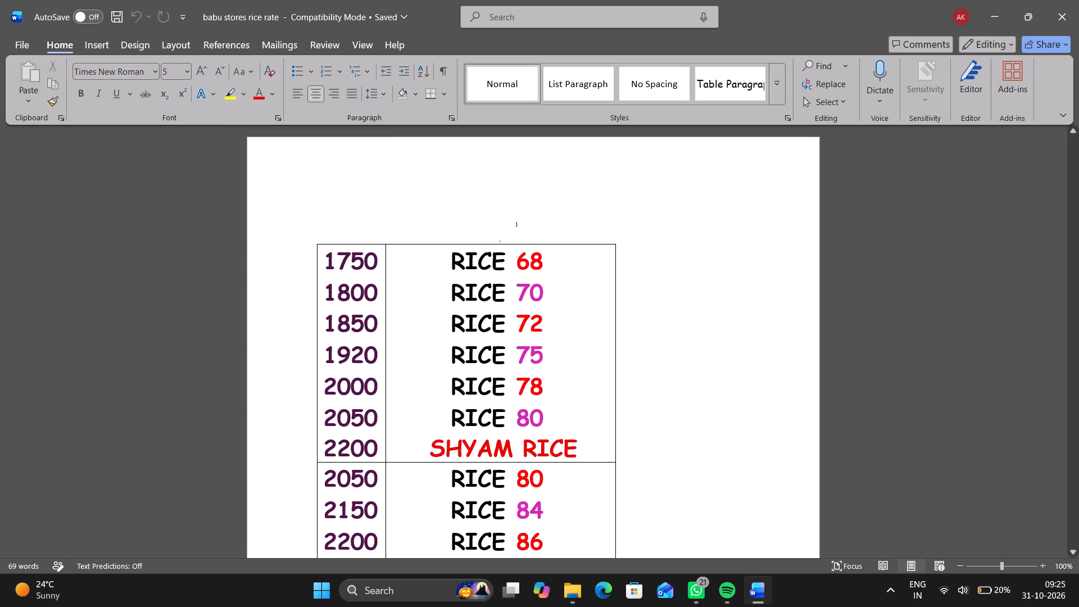
{"action": "scroll", "coordinate": [474, 207], "scroll_direction": "down", "scroll_amount": 3}
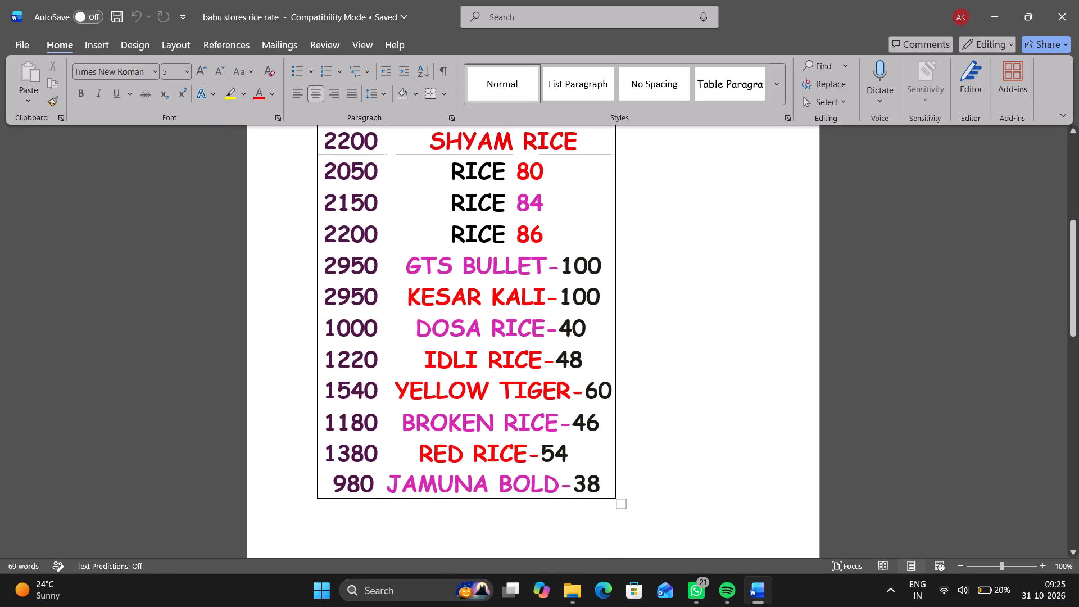